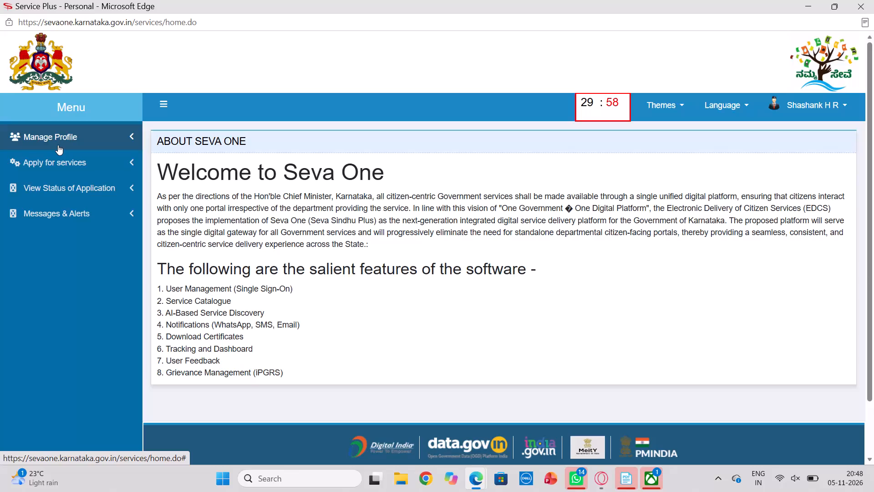
Open the list of all available services and search it for BMTC.
click(58, 145)
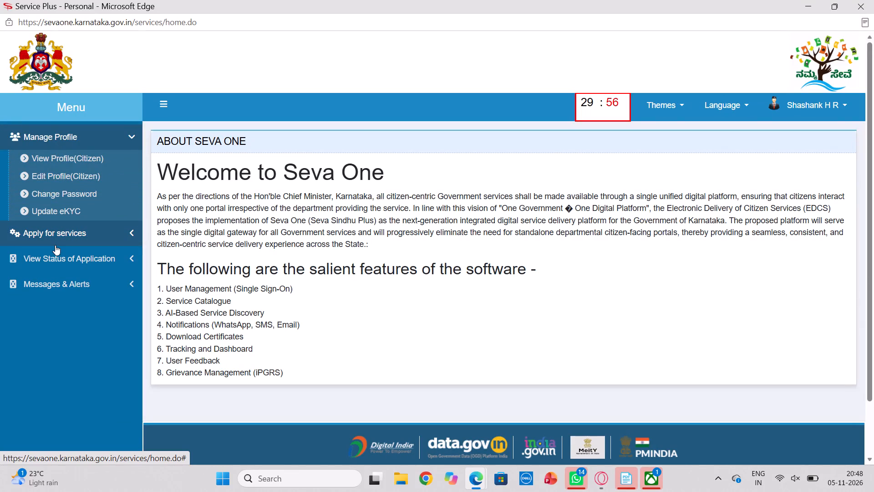
click(55, 241)
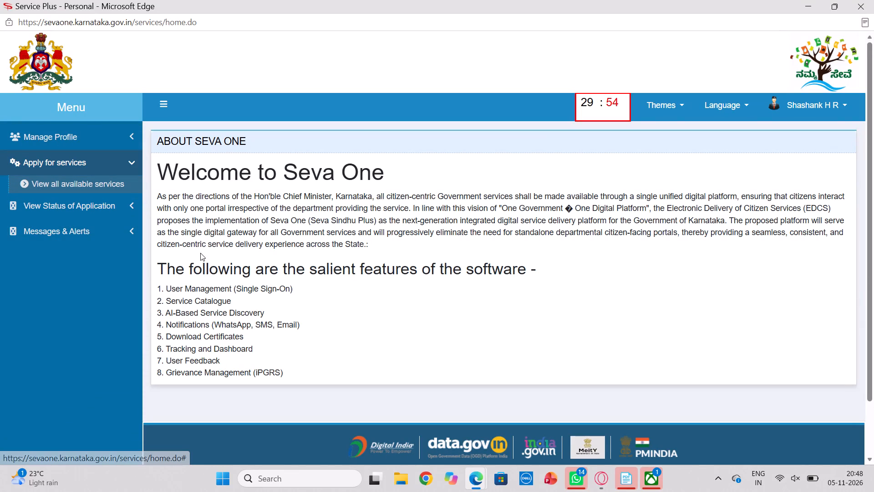
click(103, 181)
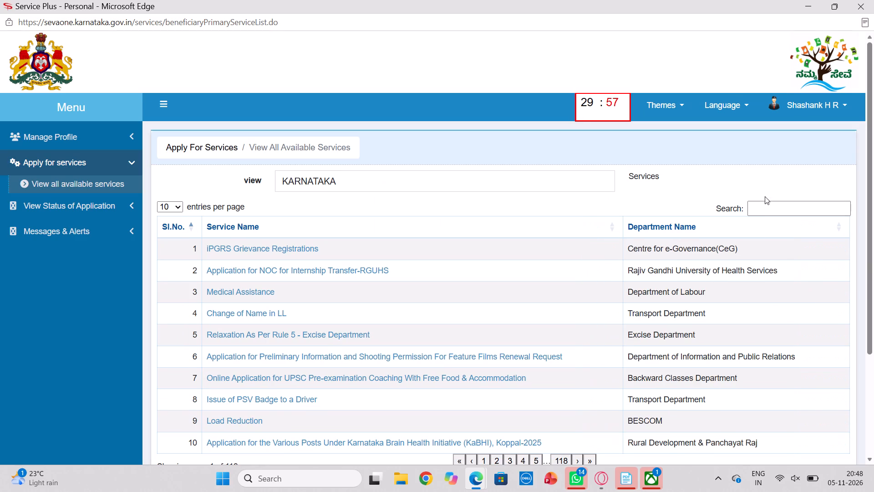
click(765, 203)
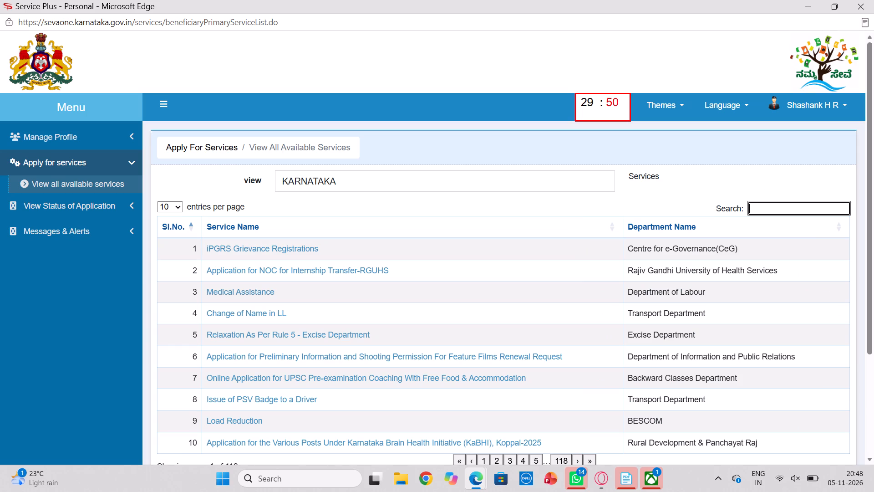
text(BM)
text(TC)
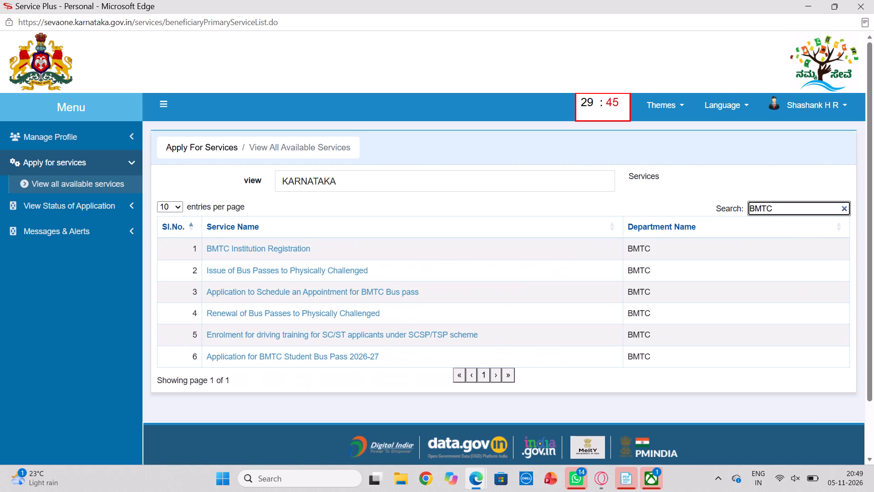
Select Application for BMTC Student Bus Pass 2026-27 and proceed to apply in a maximized window.
click(352, 353)
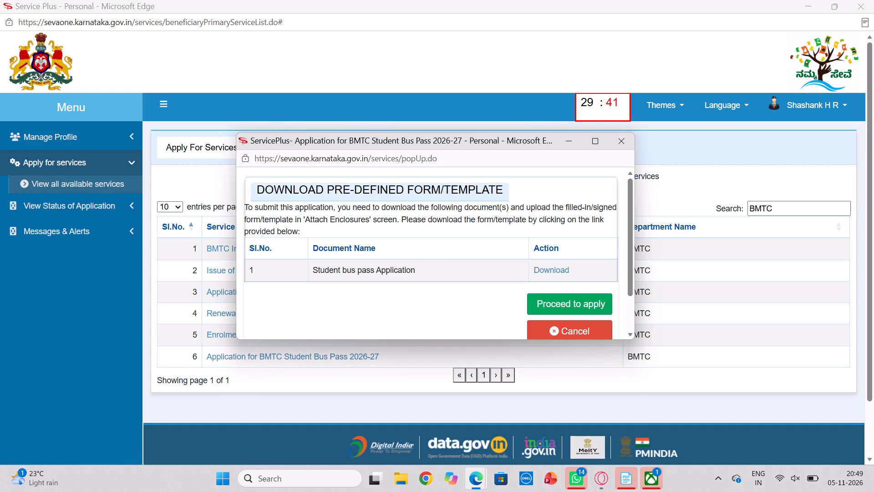
click(601, 143)
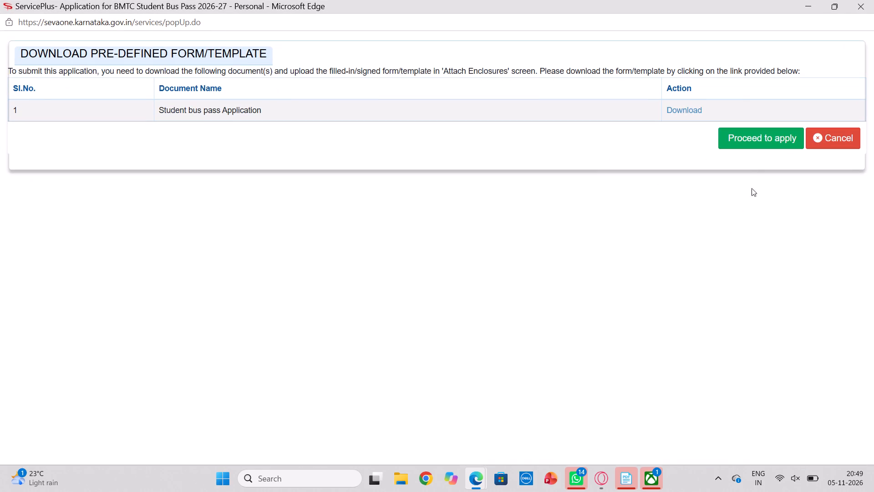
click(747, 144)
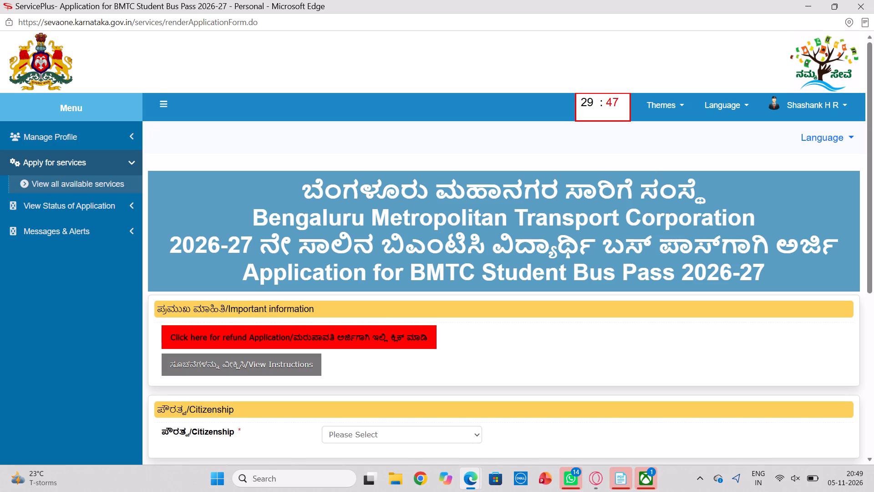
Set the citizenship in the bus pass application to Indian Citizen.
scroll(340, 341, down, 1)
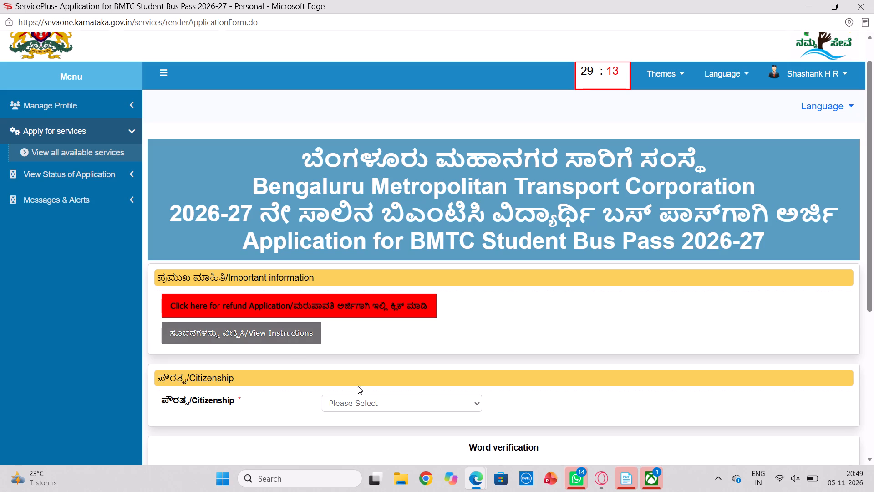
click(372, 408)
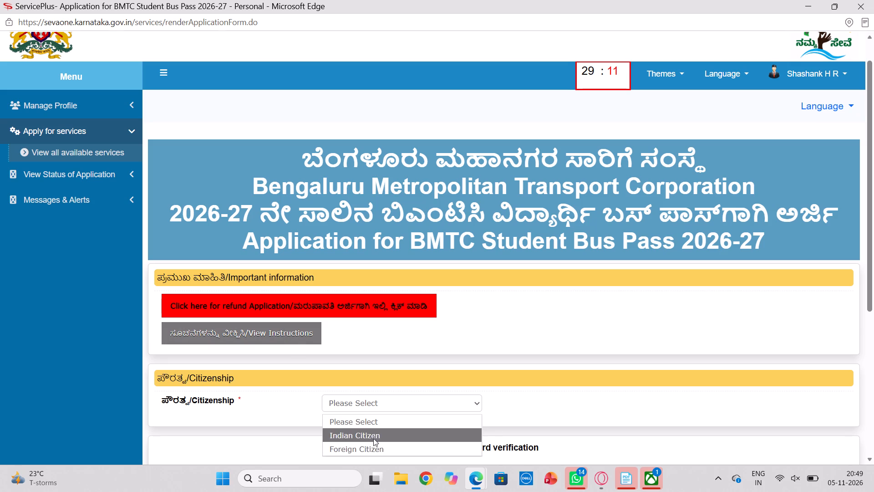
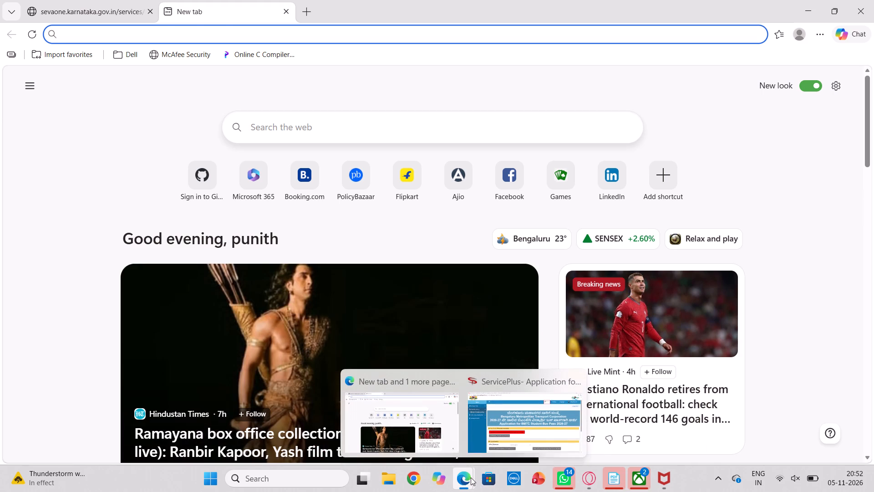
click(490, 430)
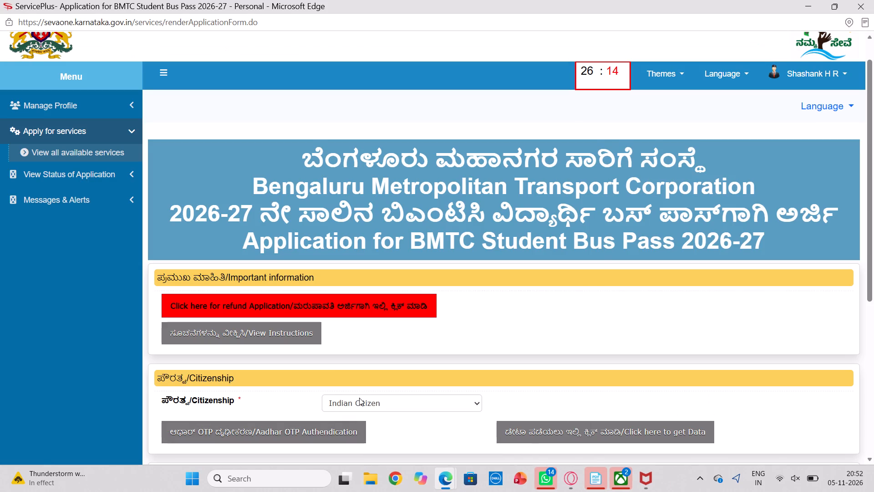
scroll(359, 398, down, 3)
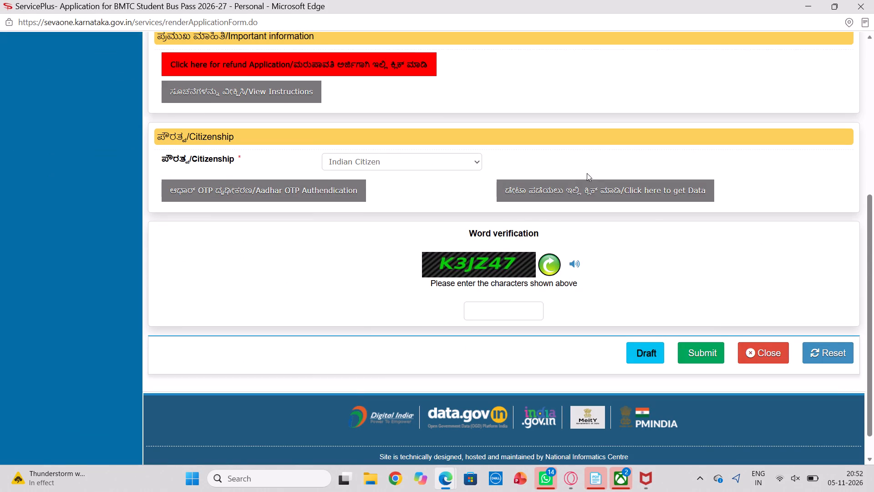
click(592, 185)
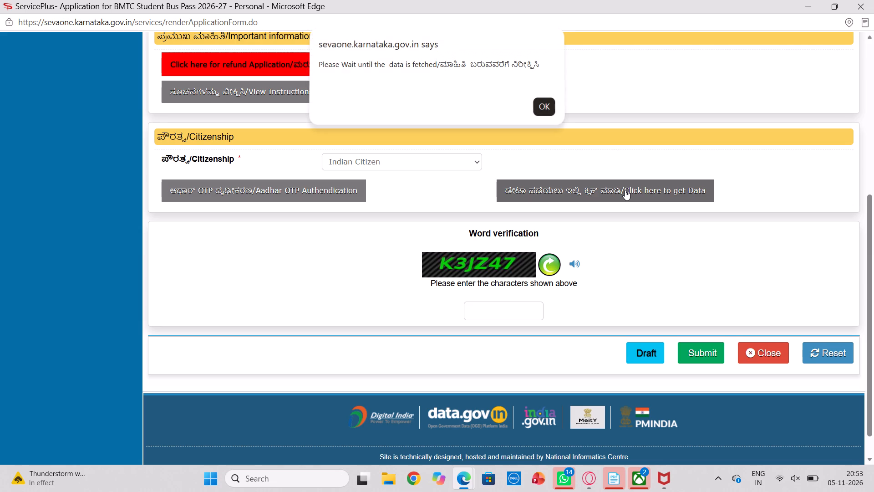
click(543, 114)
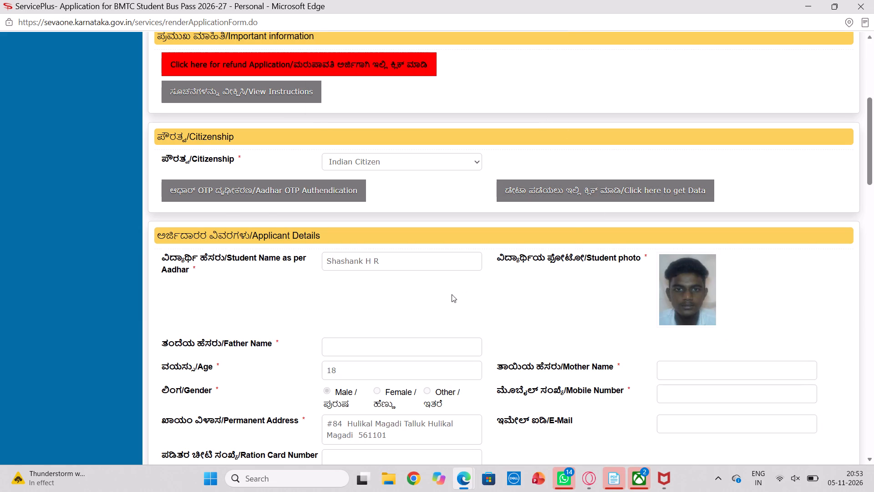
Enter the father's name with its initial in the Applicant Details section.
click(362, 342)
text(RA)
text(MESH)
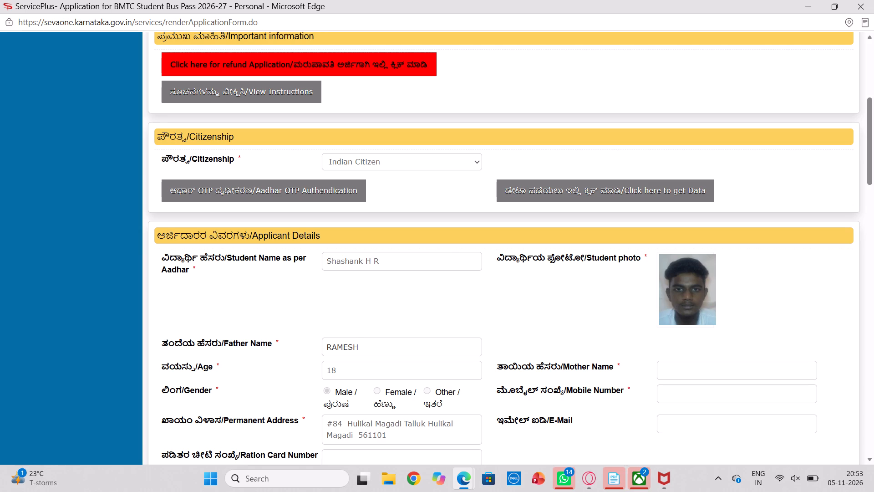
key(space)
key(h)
Enter the mother's name in the Applicant Details section.
click(687, 364)
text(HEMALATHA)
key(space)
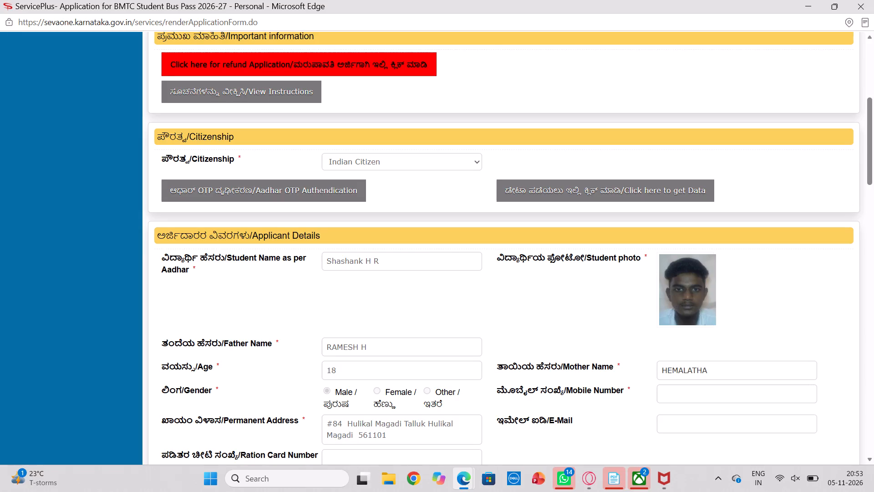
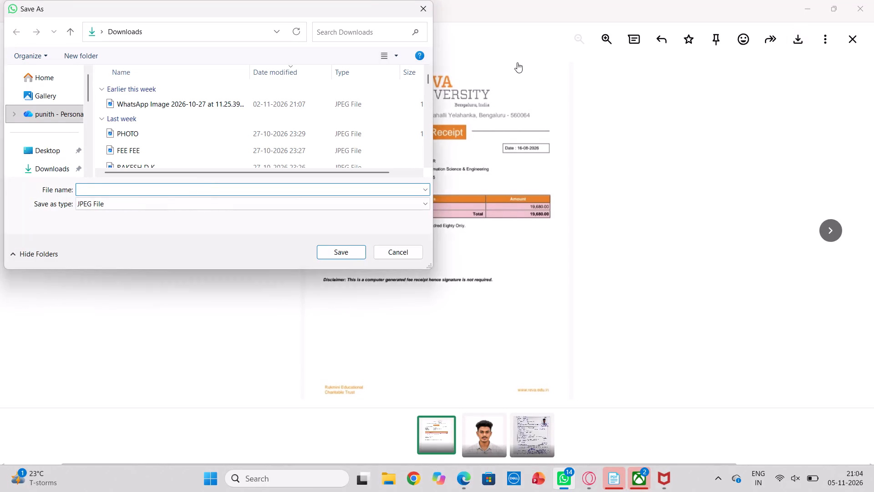
Enter PHOTO....HIH as the file name for saving the fee receipt image from WhatsApp to the Downloads folder.
text(PHOTO)
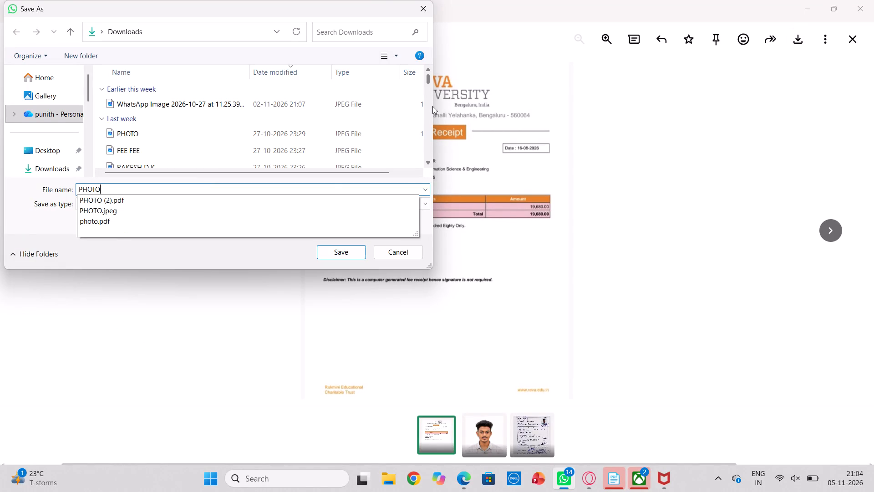
text(....HIH)
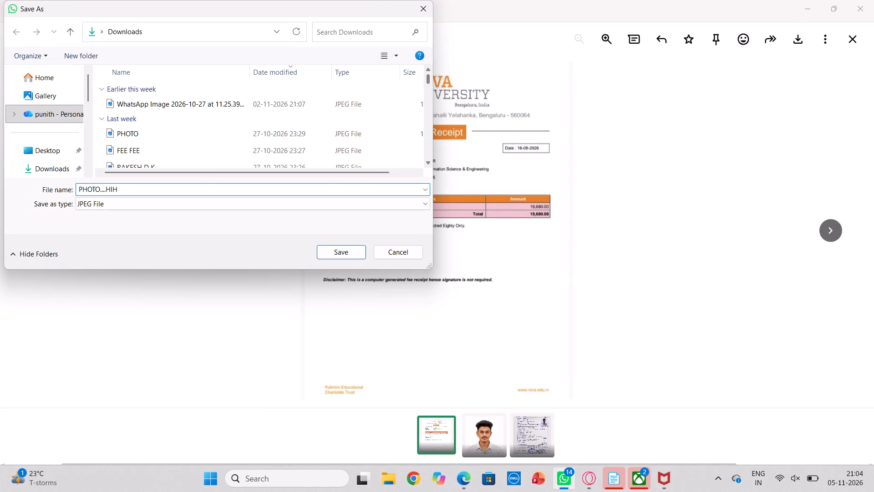
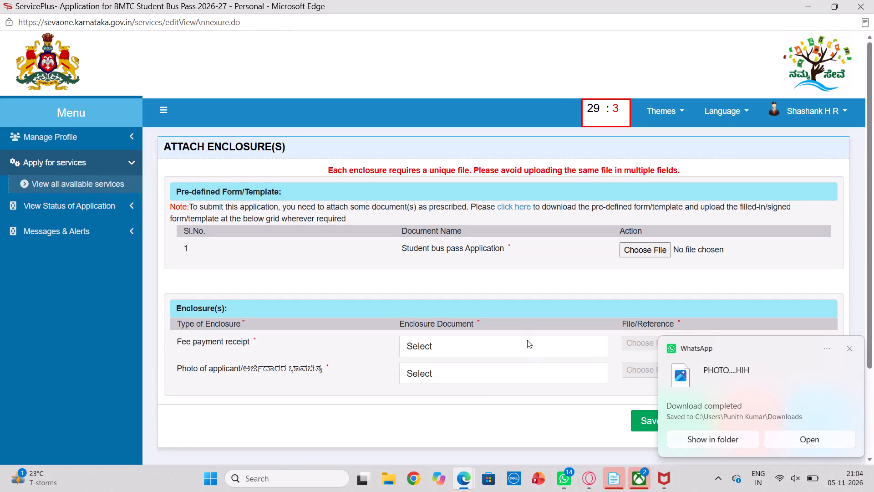
Dismiss the download notification and set the enclosure document for the applicant's photo row to Photo of applicant.
click(503, 284)
click(845, 348)
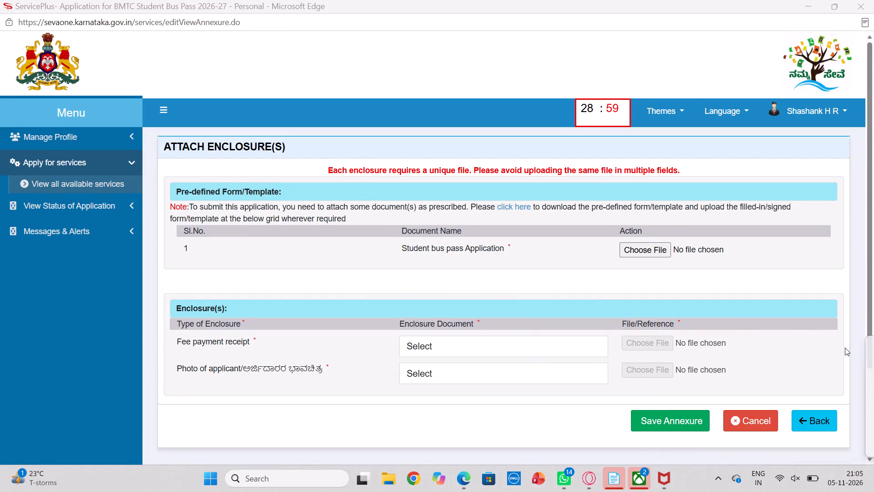
click(503, 365)
click(515, 414)
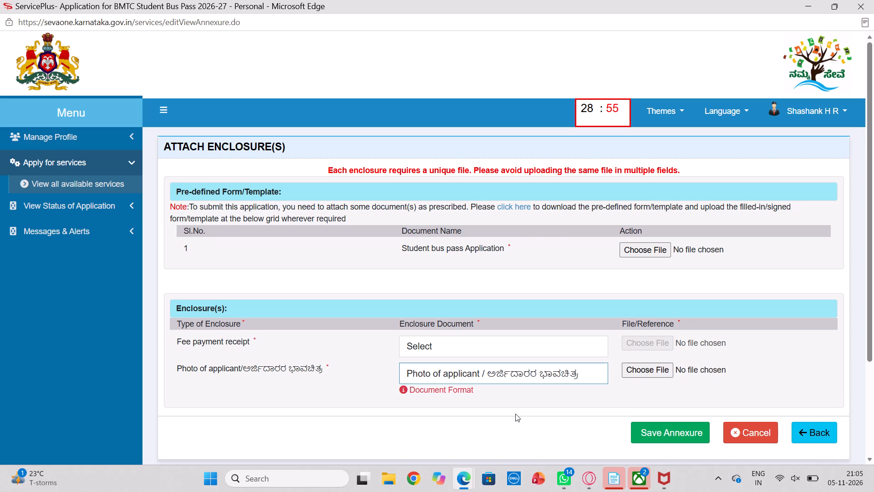
Attach the PHOTO....HIH JPEG from the Downloads folder as the file for the applicant's photo enclosure.
click(645, 367)
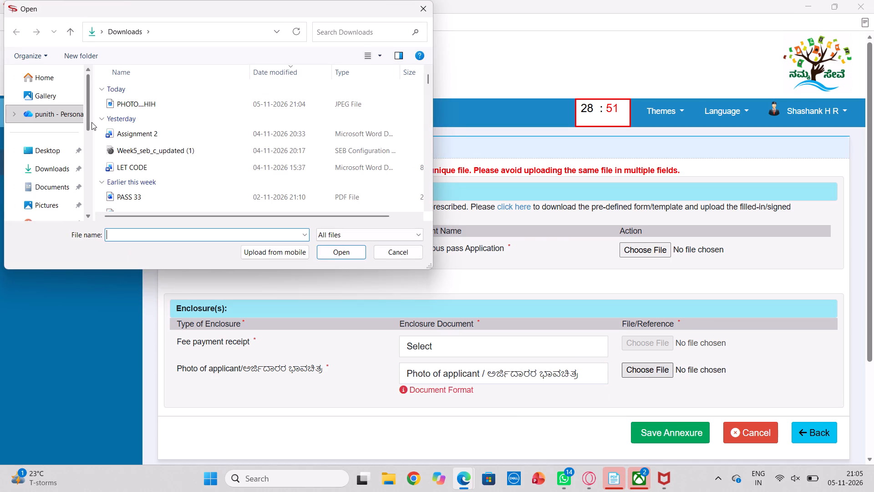
double_click(131, 105)
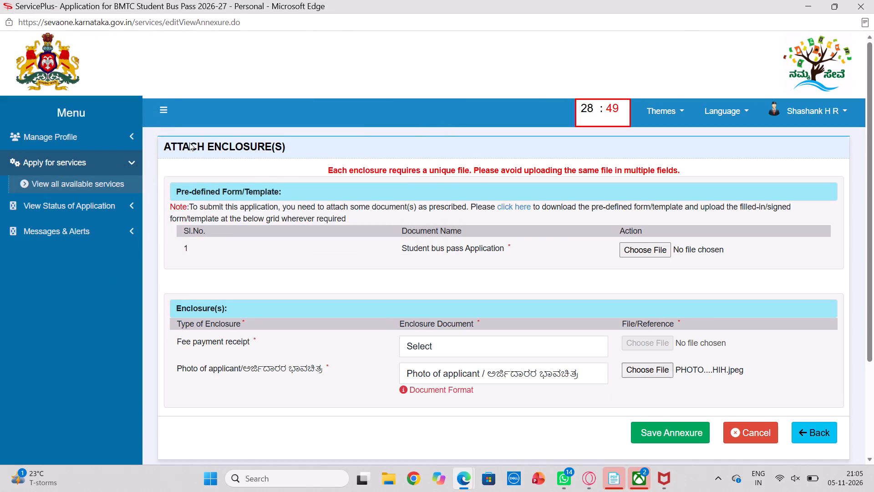
Set the enclosure document for the fee payment receipt row to Fee Receipt.
click(456, 343)
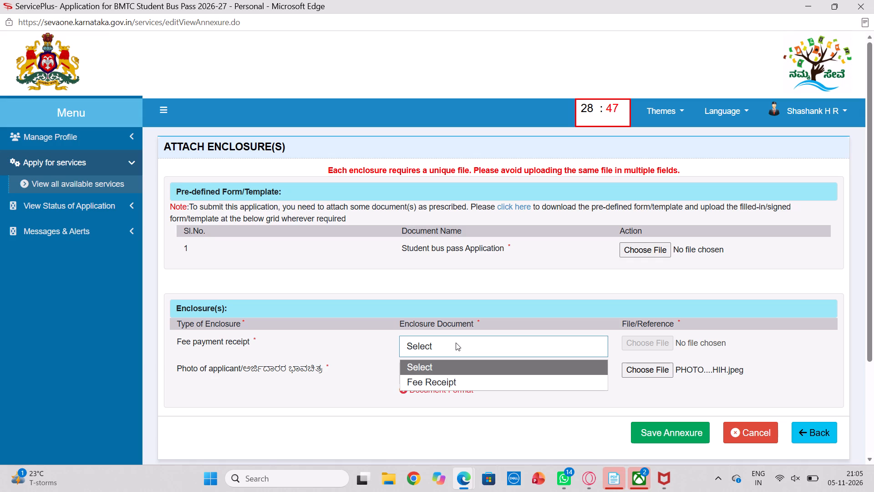
click(467, 381)
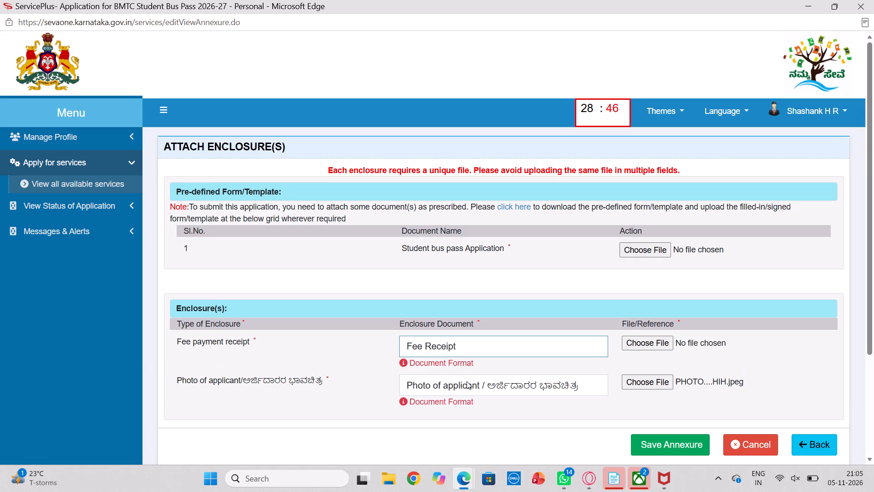
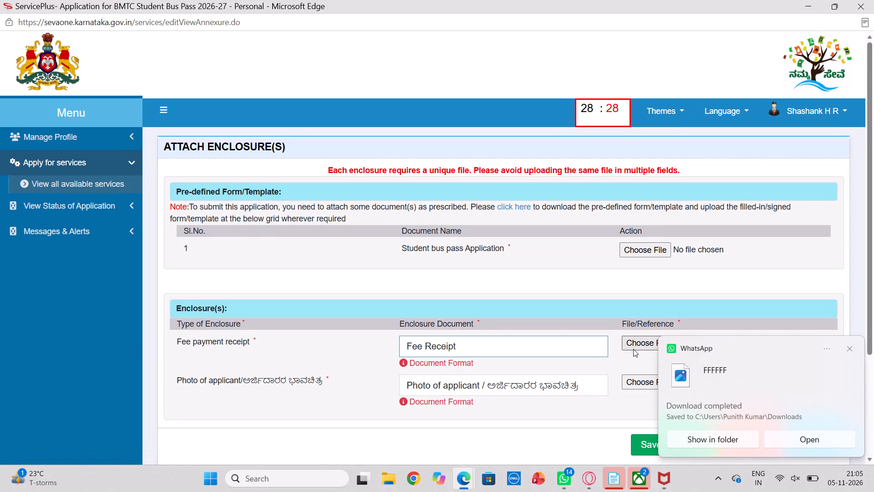
Attach the FFFFFF image from the Downloads folder as the file for the fee payment receipt enclosure.
click(633, 349)
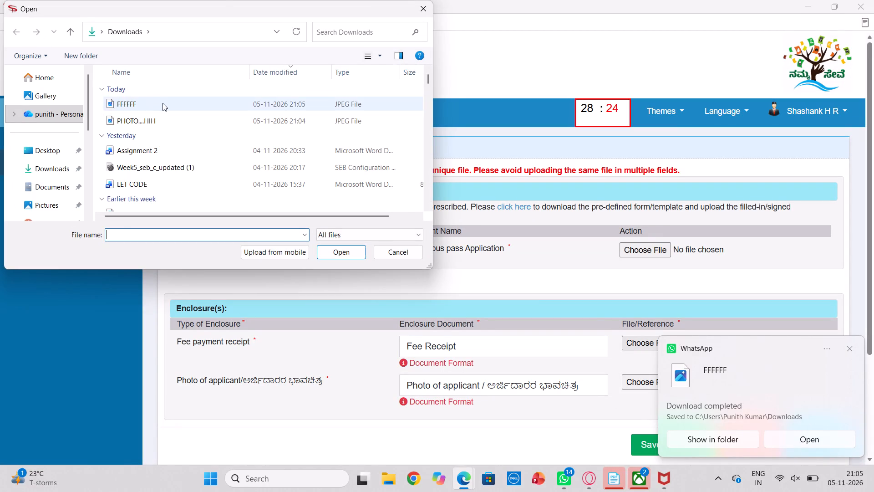
double_click(163, 103)
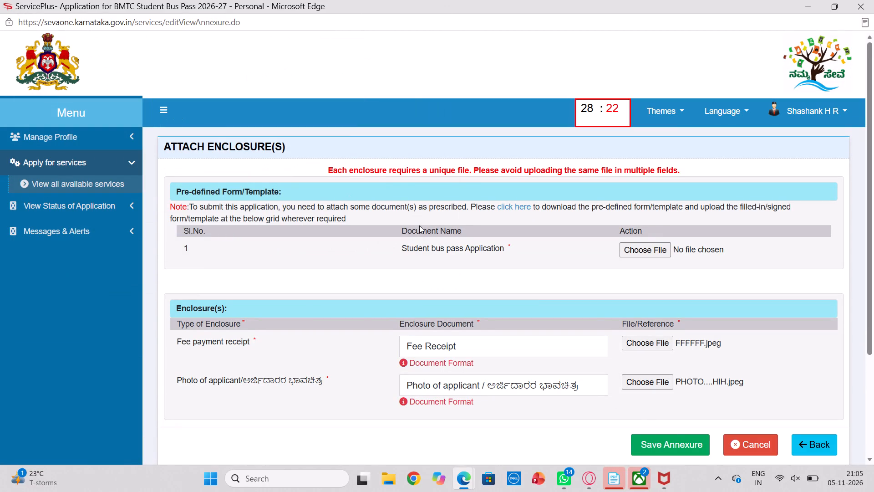
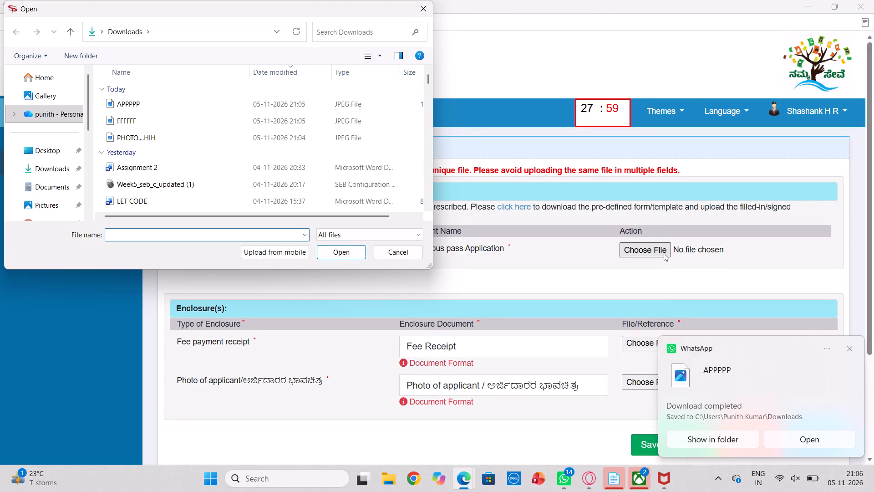
Attach the APPPPP image from the Downloads folder as the Student bus pass Application document.
double_click(153, 110)
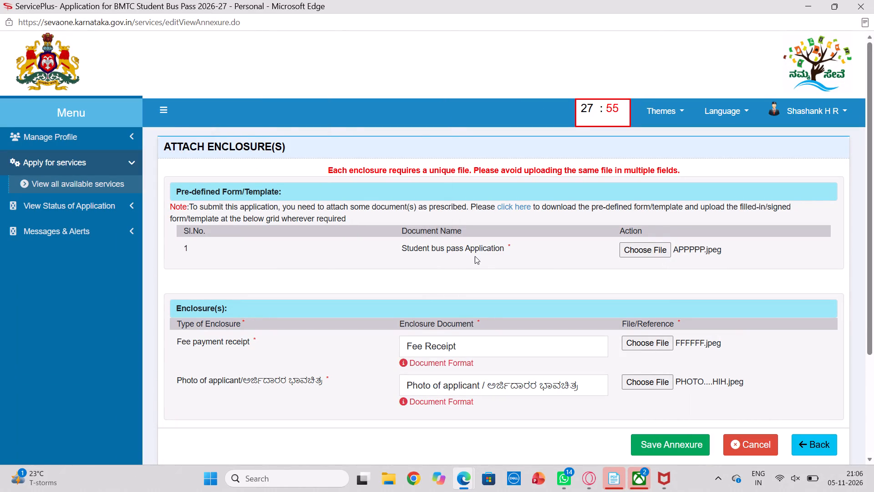
Save the annexure with the chosen bus pass application, fee receipt and applicant photo files.
click(647, 441)
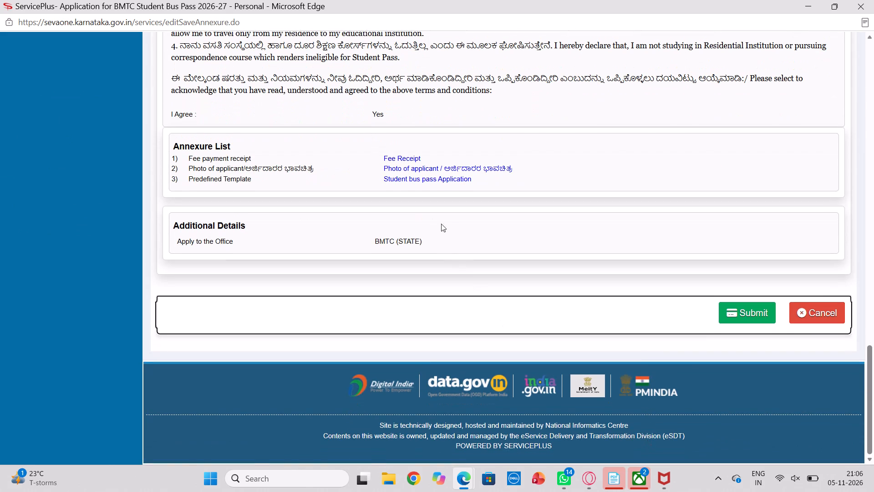
Preview the Photo of applicant attachment in the Annexure List and close the preview.
click(409, 168)
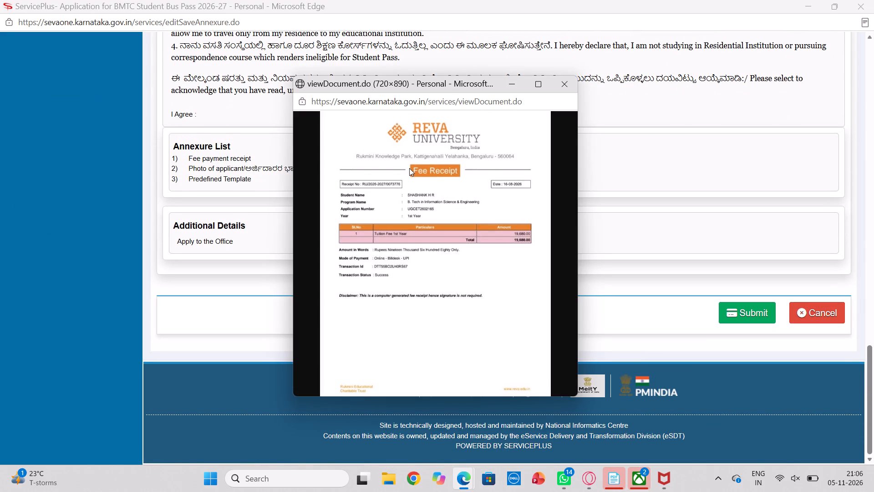
click(564, 89)
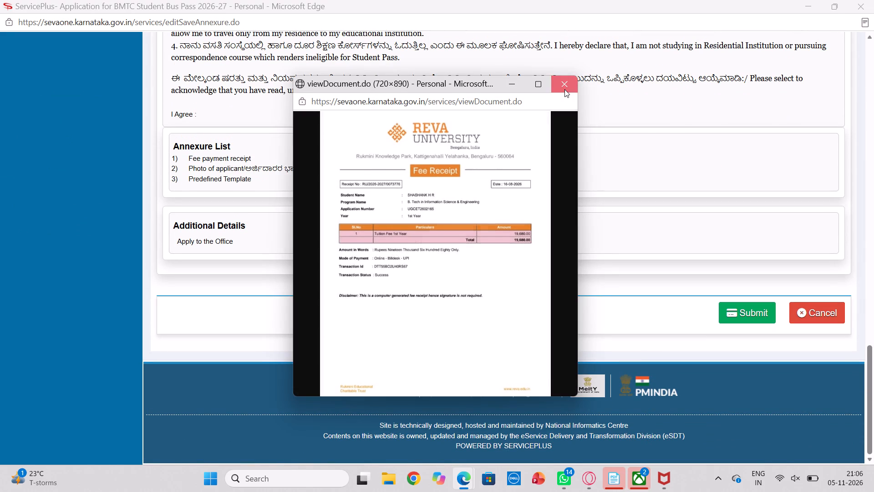
Review the application summary, from the applicant details down to the Annexure List.
scroll(356, 174, up, 1)
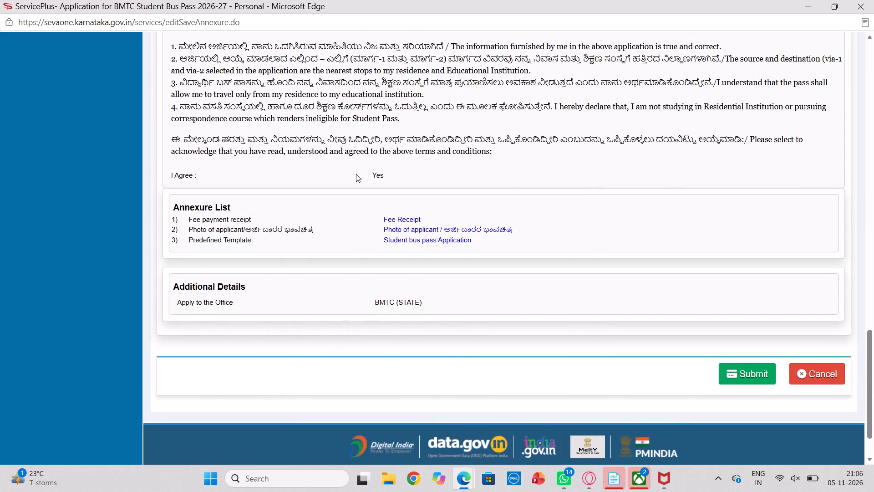
scroll(356, 174, up, 6)
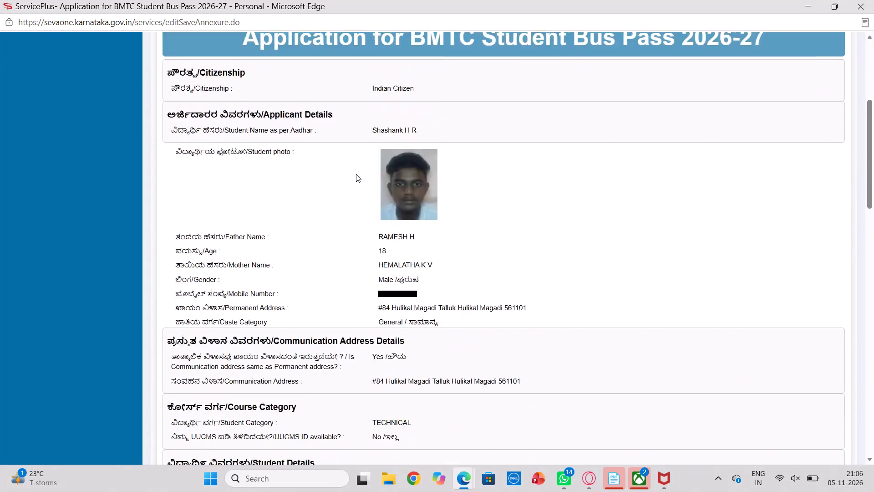
scroll(356, 174, up, 1)
scroll(356, 174, down, 12)
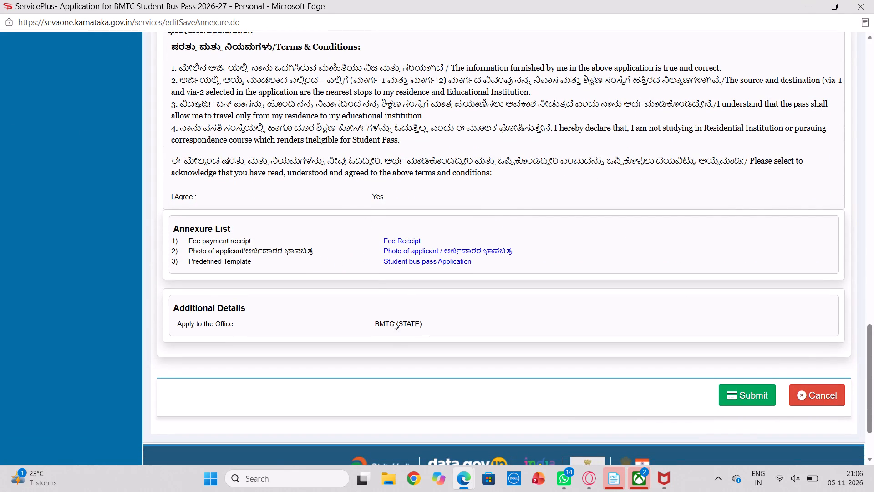
Preview the Fee Receipt and Photo of applicant attachments in turn to check each file, closing each preview.
click(401, 240)
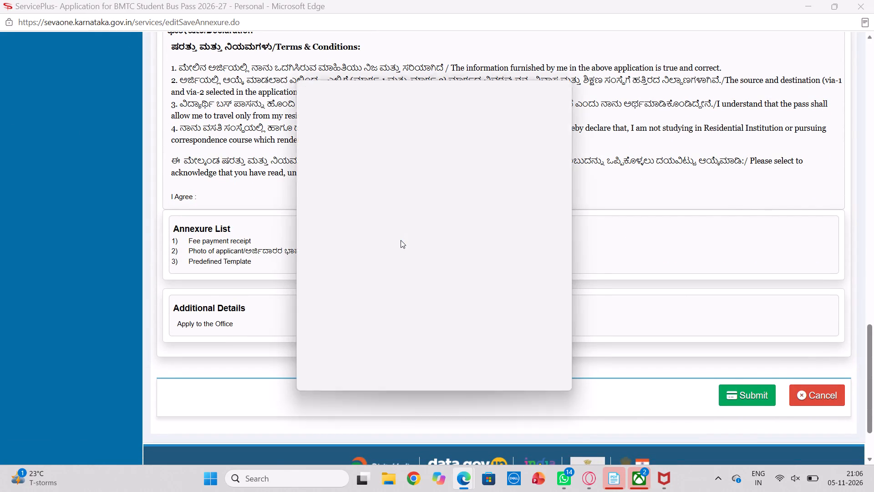
click(566, 91)
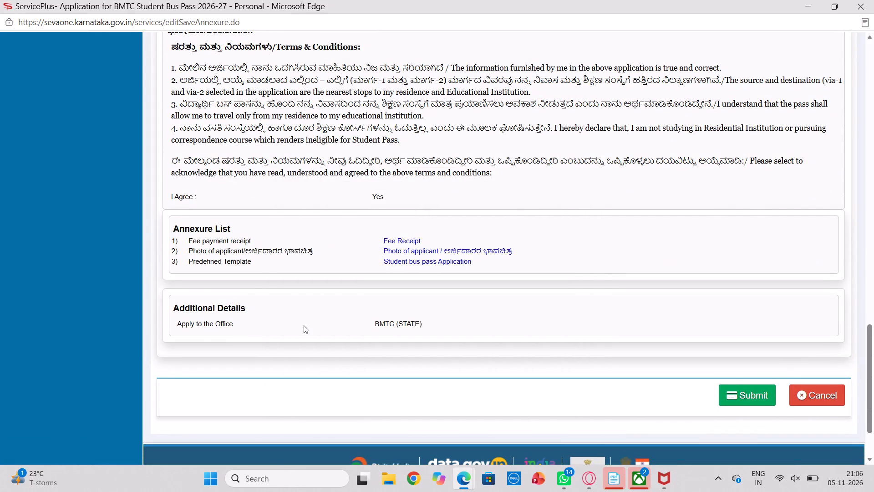
click(432, 254)
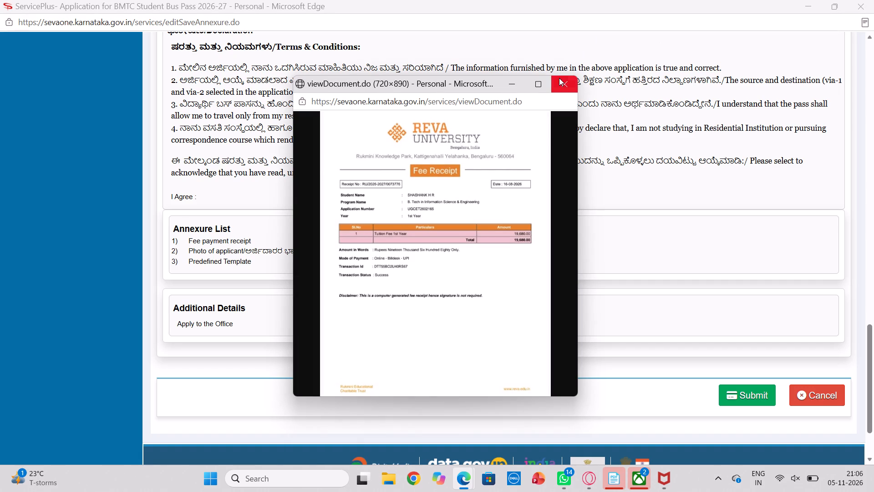
click(559, 78)
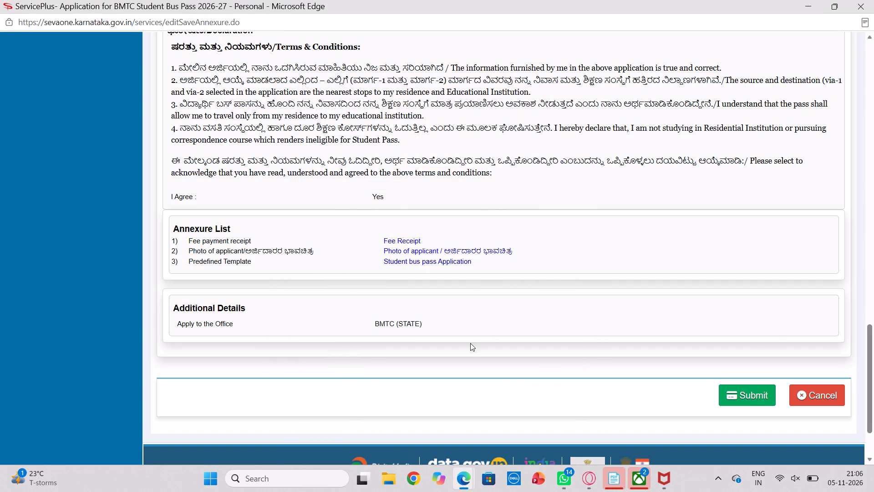
Examine the whole application summary page, from its heading to the submission area, for a way to correct the attachments.
scroll(470, 343, down, 4)
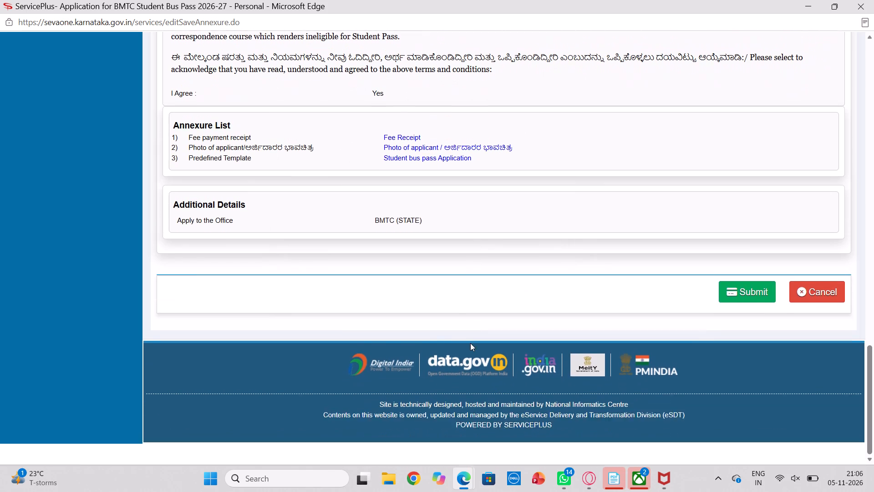
scroll(470, 343, up, 3)
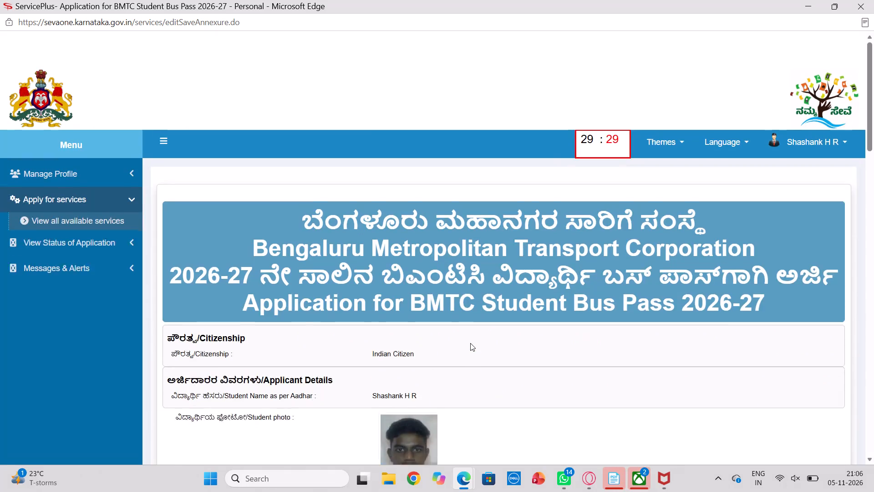
scroll(470, 343, down, 2)
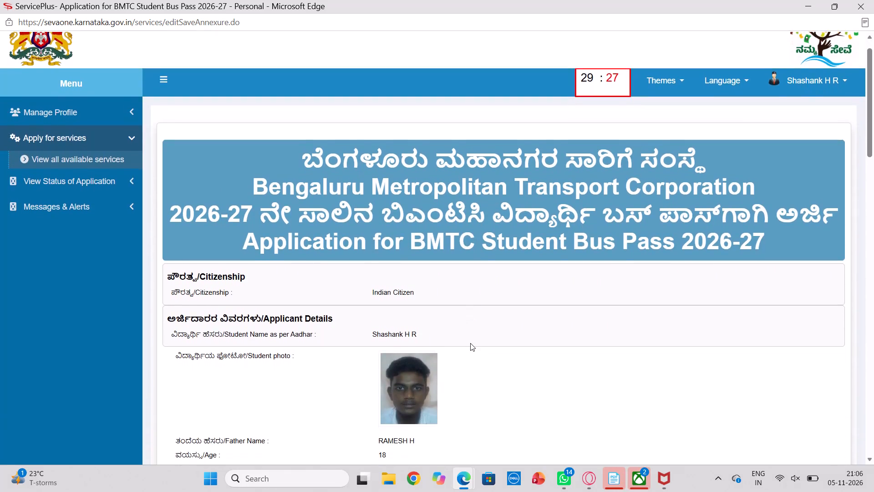
scroll(470, 343, down, 7)
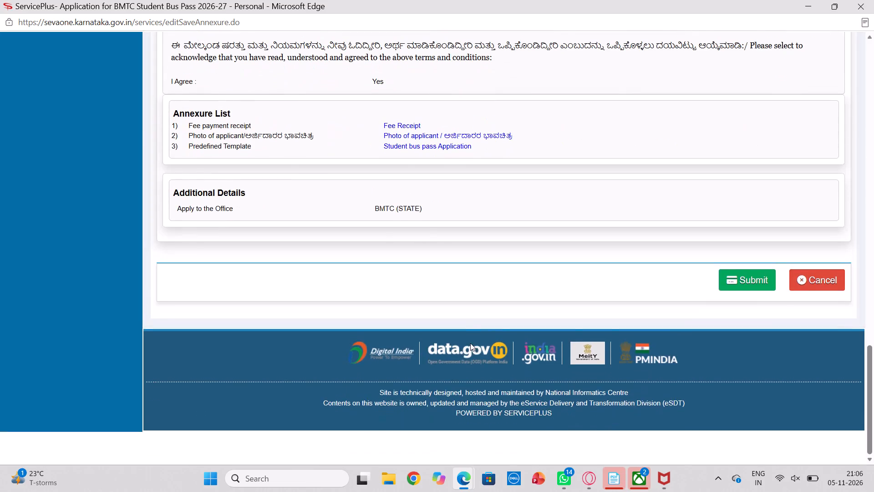
scroll(470, 343, down, 1)
scroll(445, 305, up, 10)
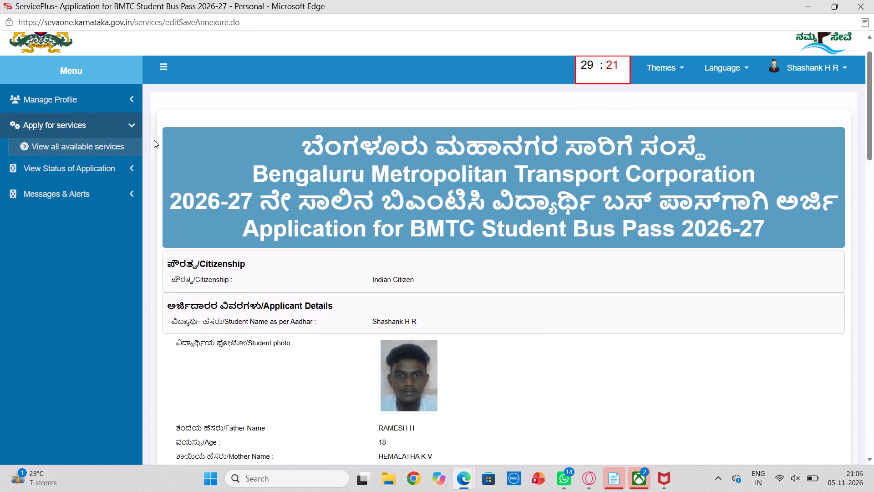
Go back to the Attach Enclosure(s) page and reload it, agreeing to resubmit the form data.
key(alt+Left)
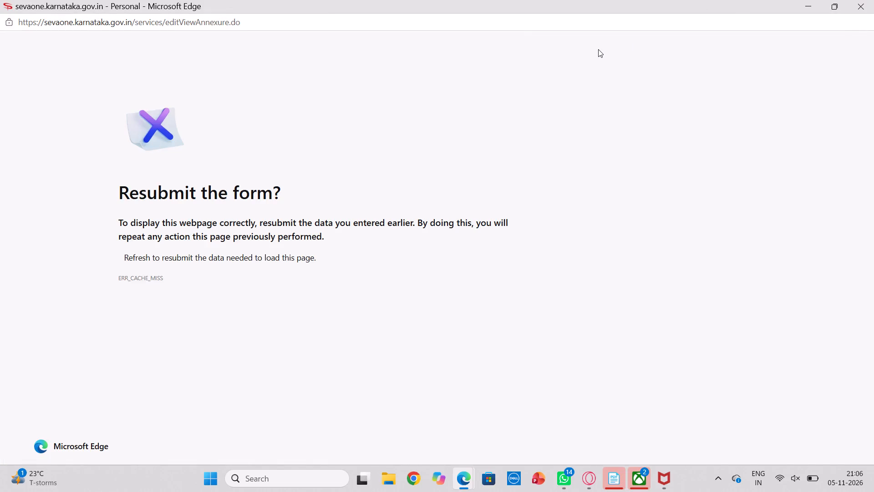
key(ctrl+r)
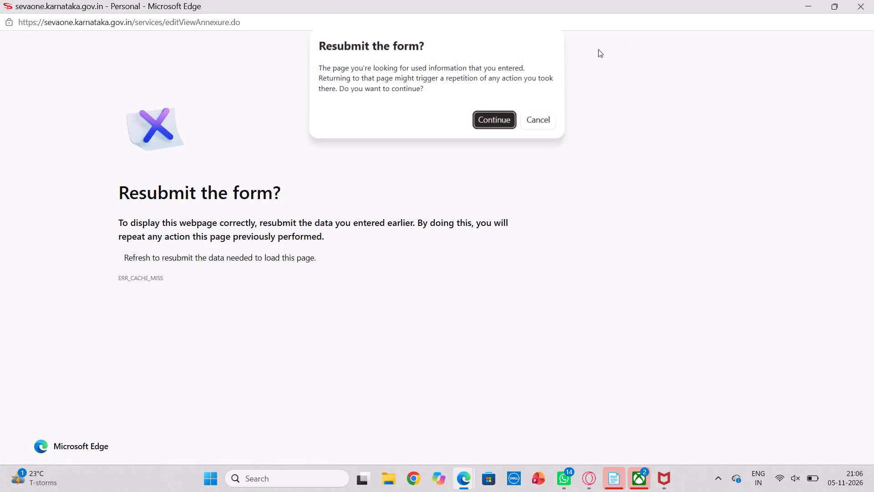
key(Return)
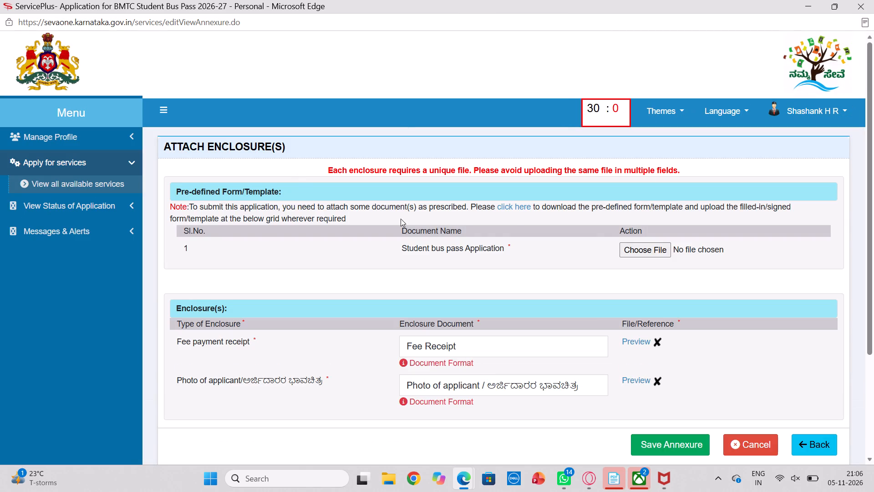
Attach the APPPPP image from Downloads as the Student bus pass Application document.
click(630, 246)
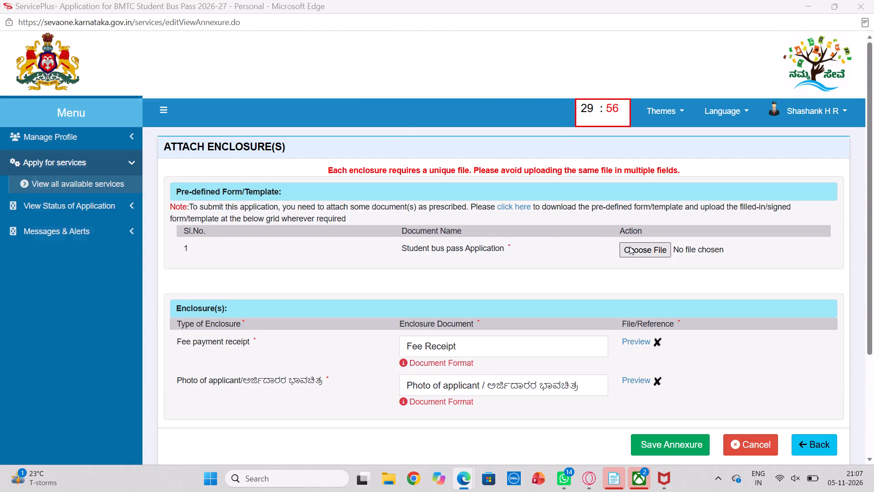
double_click(151, 103)
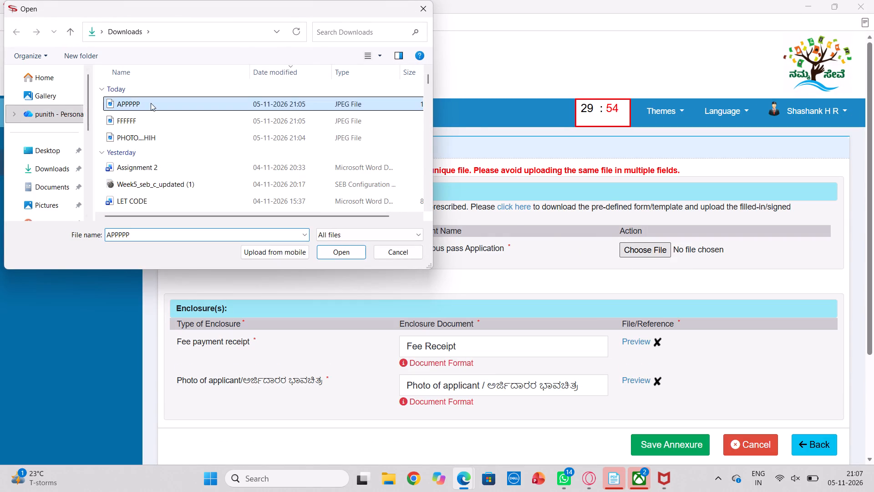
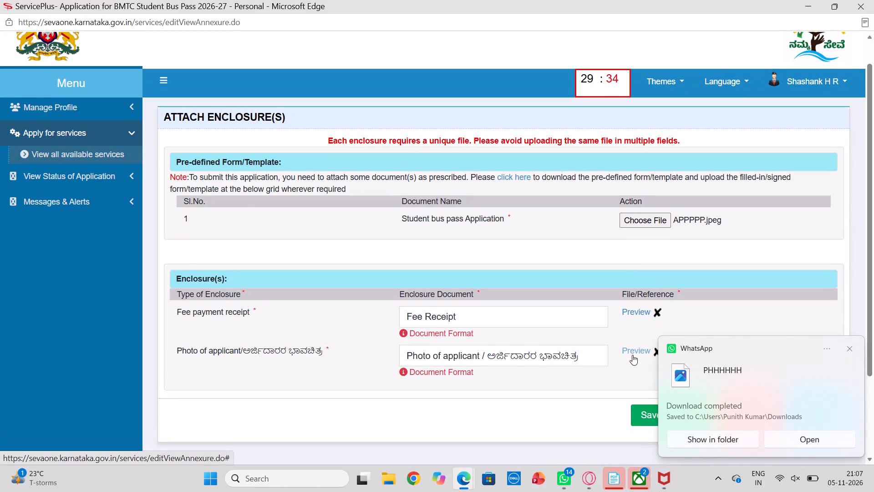
Preview the file attached as Photo of applicant and dismiss the WhatsApp download notification covering the page.
click(643, 354)
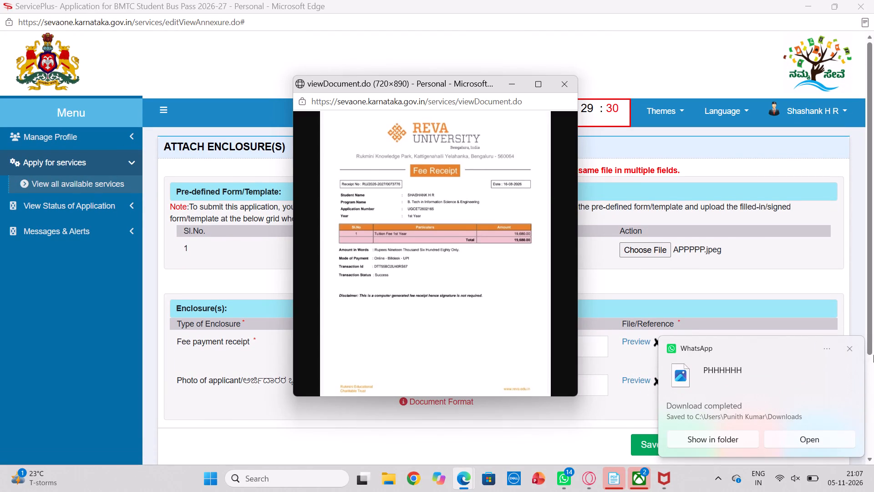
click(846, 349)
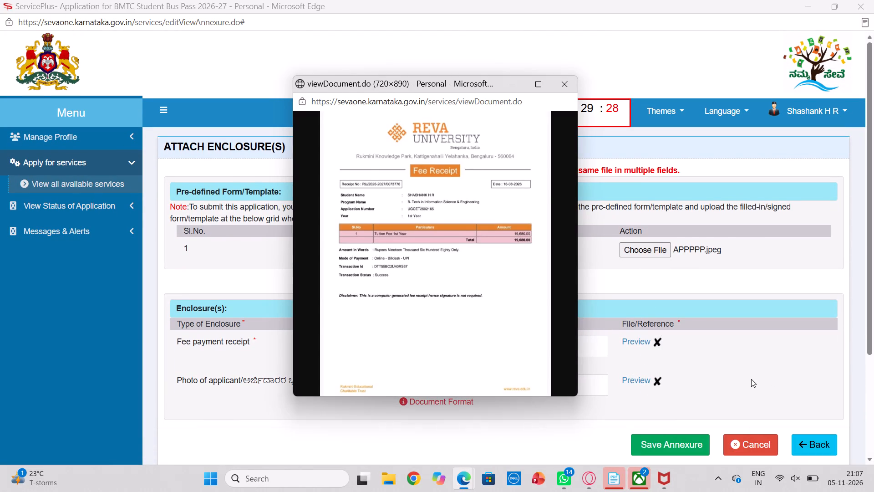
Close the fee receipt preview, replace the Photo of applicant enclosure with PHHHHHH.jpeg and save the annexure.
click(568, 84)
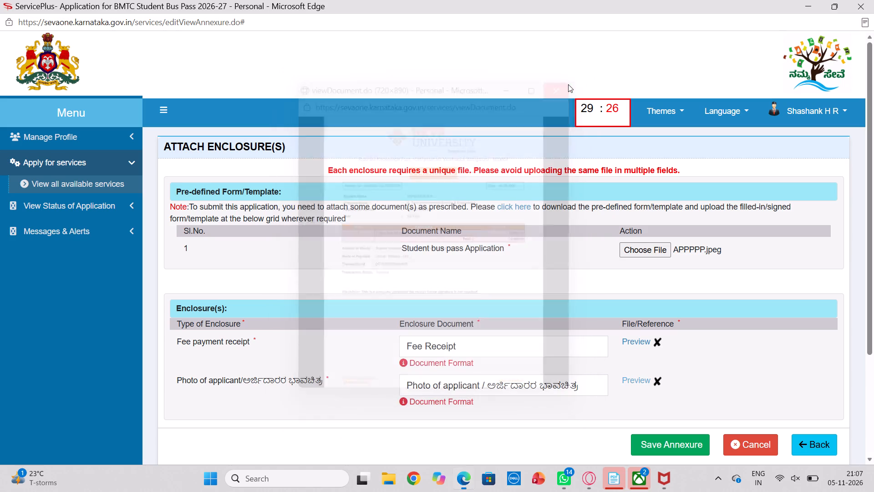
click(657, 378)
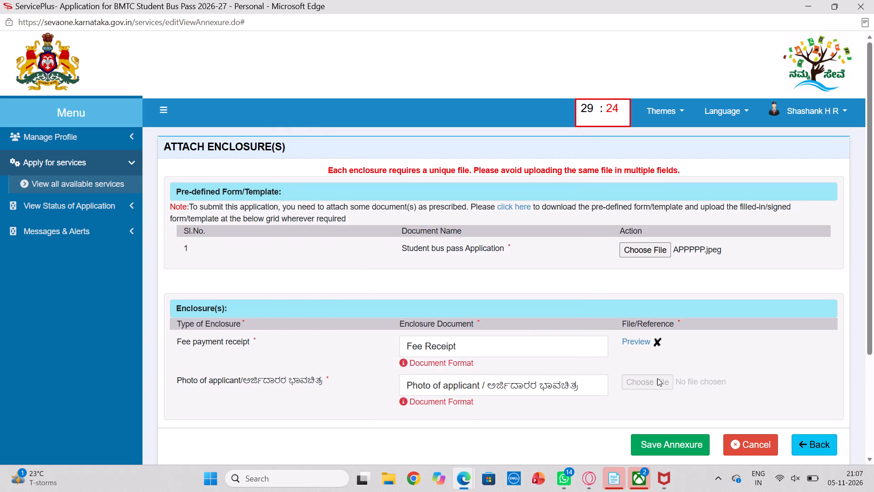
click(657, 378)
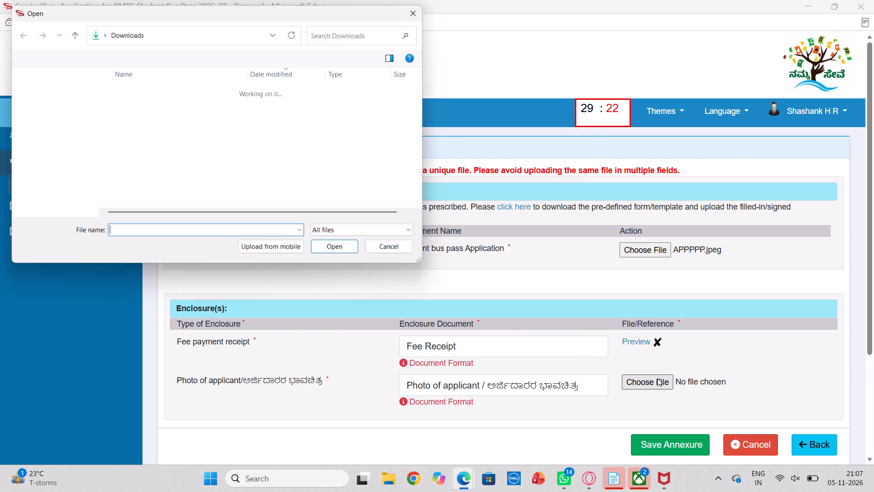
double_click(147, 108)
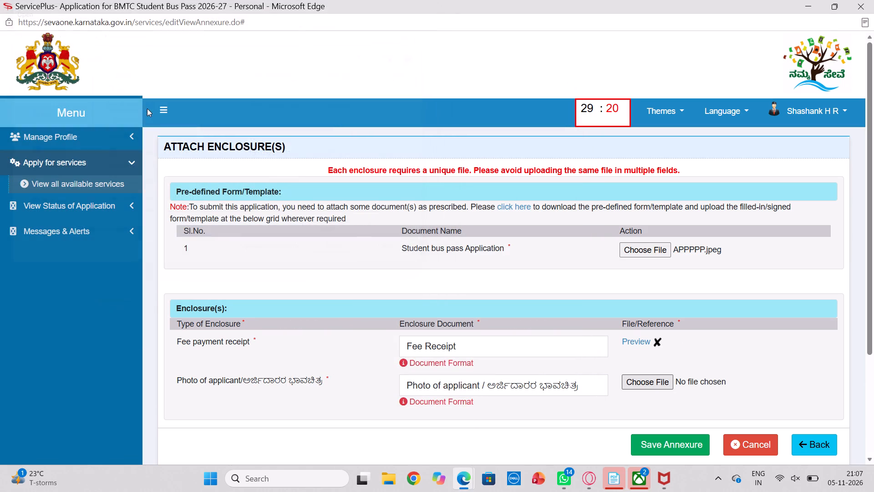
click(666, 438)
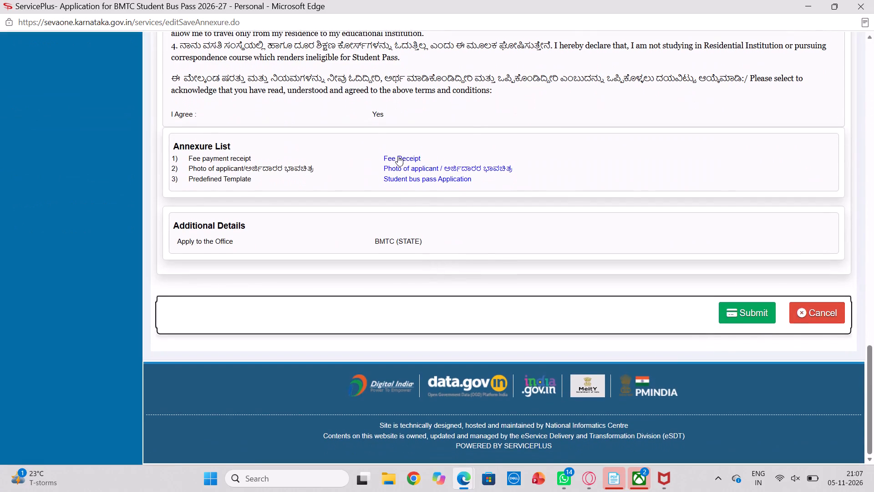
Preview the Fee Receipt and Photo of applicant attachments from the Annexure List, closing each preview.
click(397, 154)
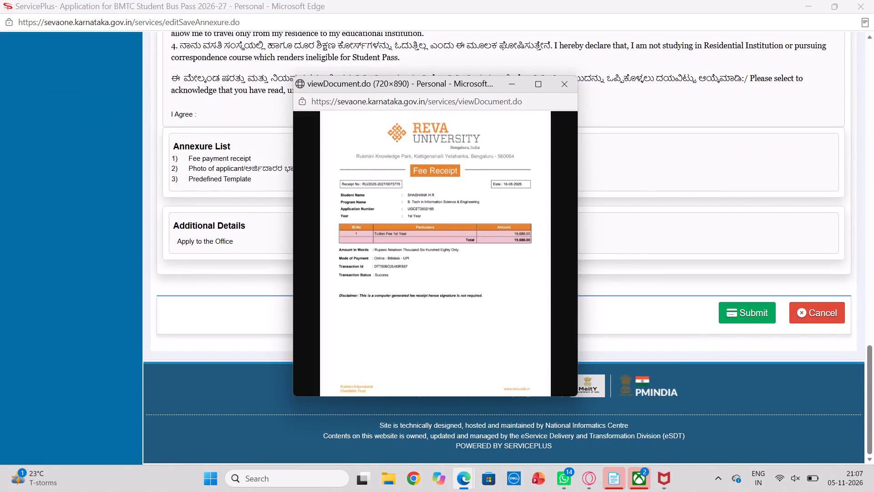
click(561, 87)
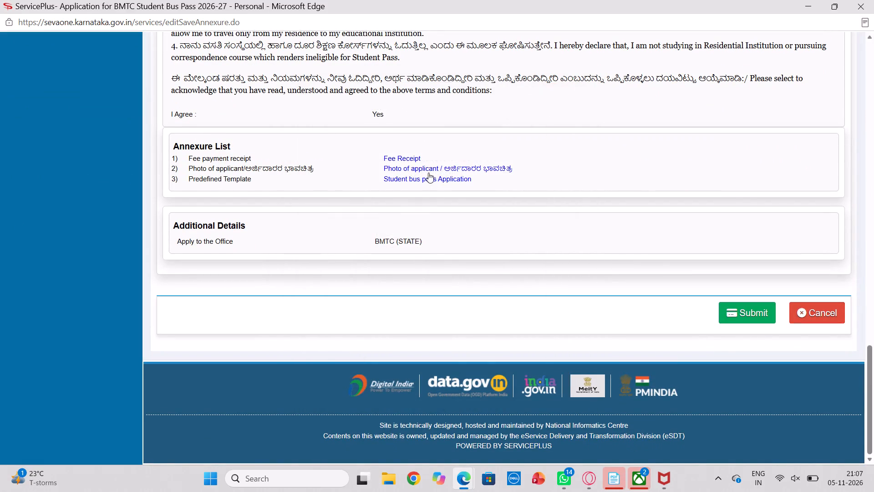
click(430, 169)
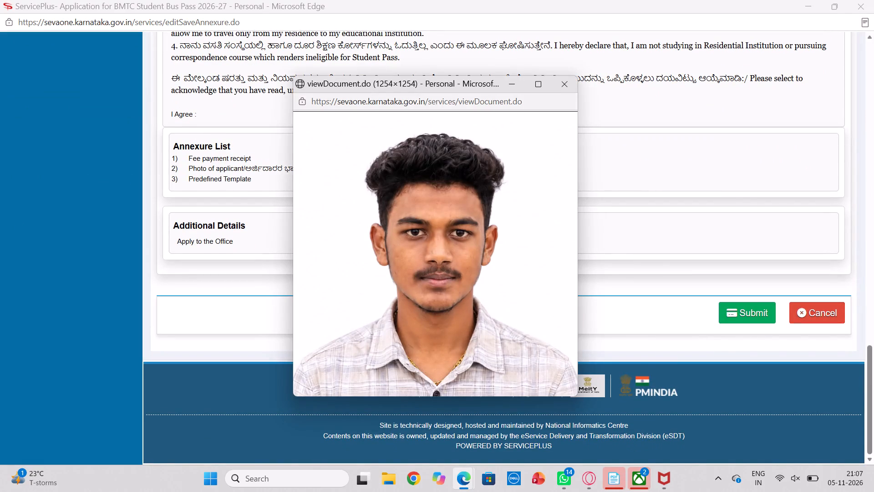
click(559, 91)
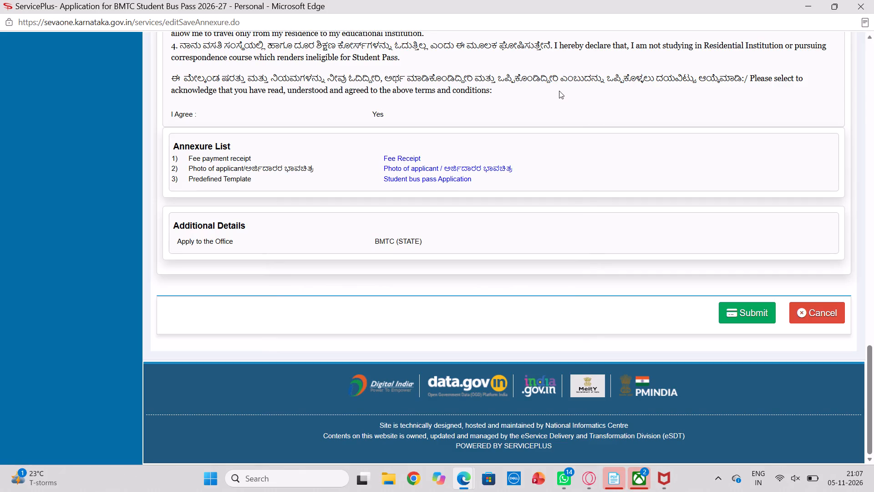
Preview the Student bus pass Application attachment and examine the form down to its signatures and stamps, closing the preview when finished.
click(432, 178)
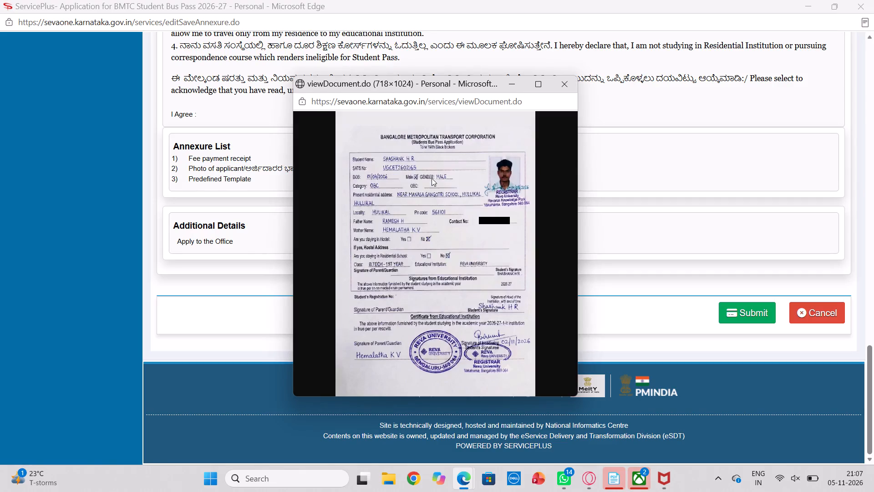
click(576, 83)
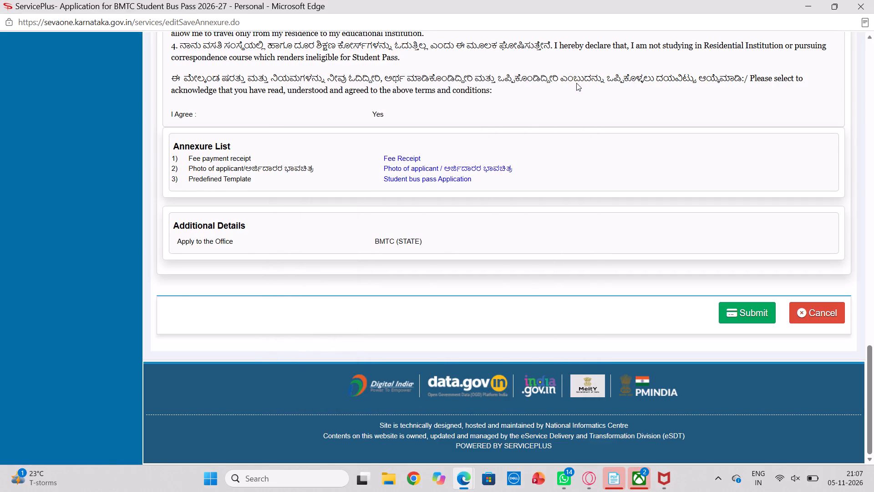
click(445, 180)
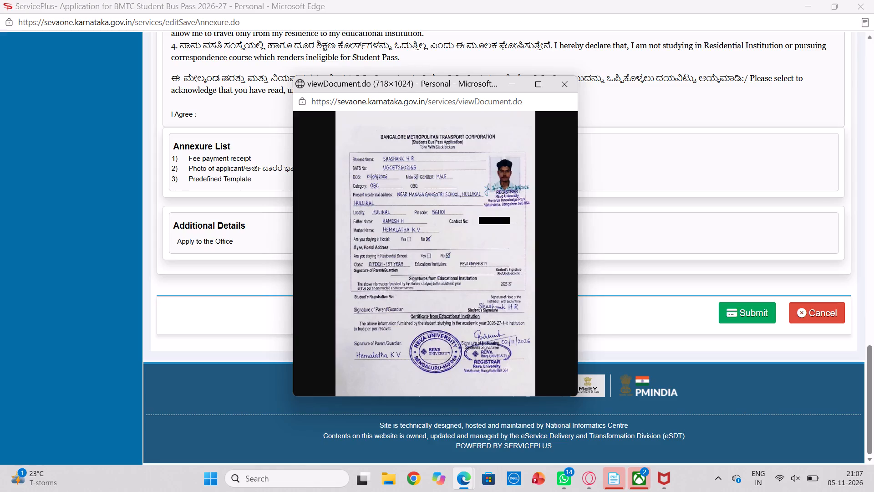
scroll(421, 219, down, 2)
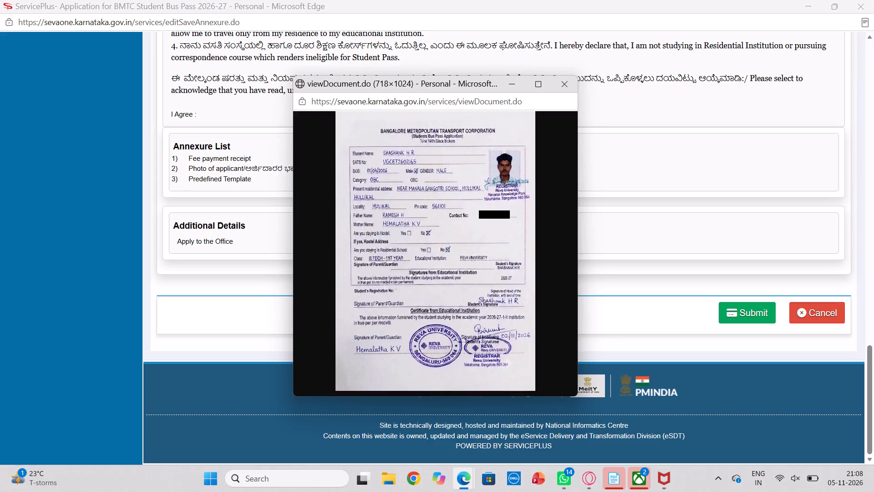
scroll(421, 219, down, 1)
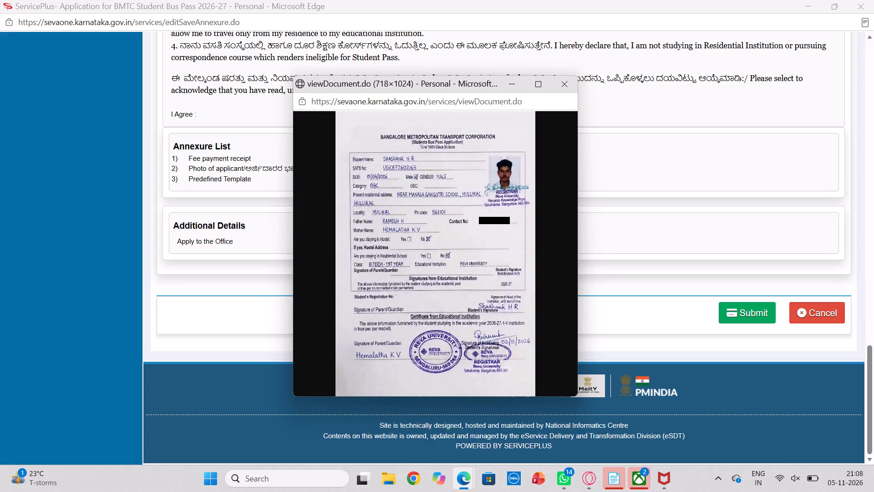
scroll(445, 259, down, 2)
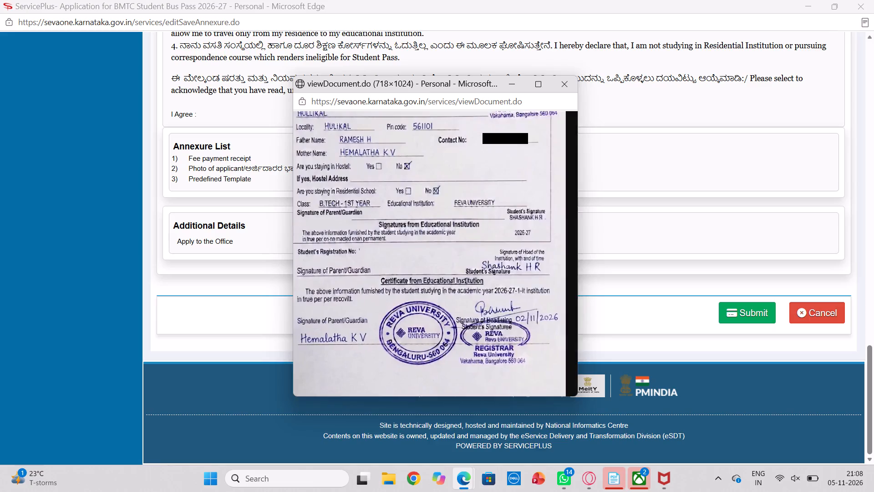
scroll(445, 259, right, 2)
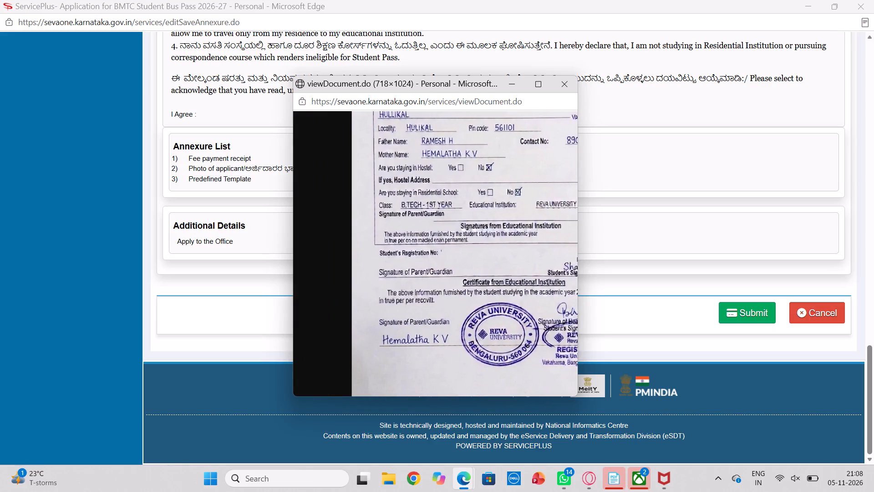
scroll(427, 266, left, 1)
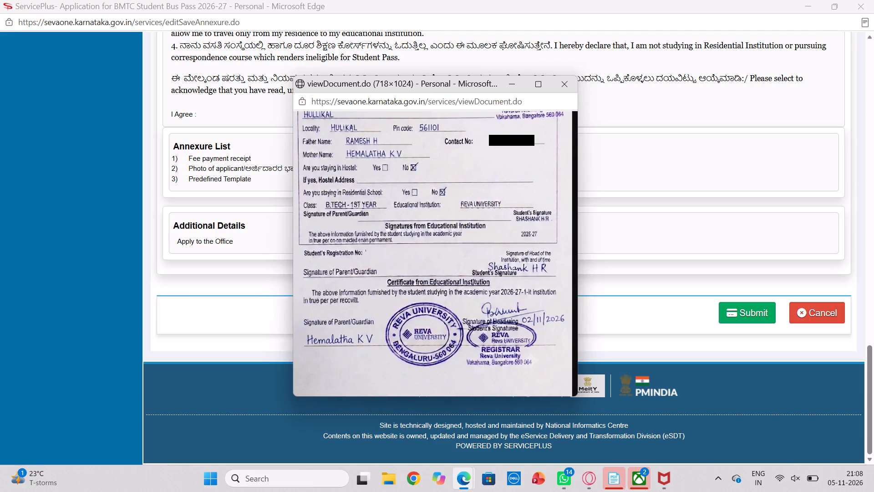
scroll(427, 266, left, 1)
click(573, 85)
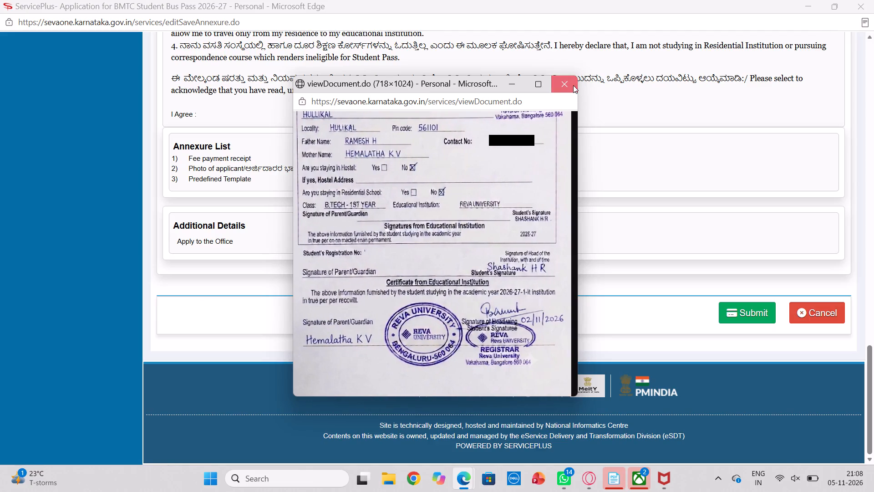
Submit the BMTC Student Bus Pass application after a last look over the summary.
scroll(585, 126, up, 4)
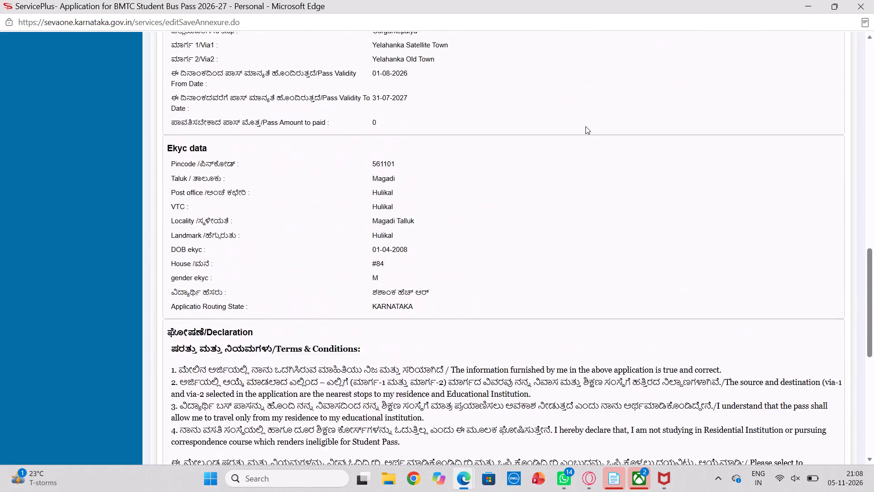
scroll(585, 126, down, 6)
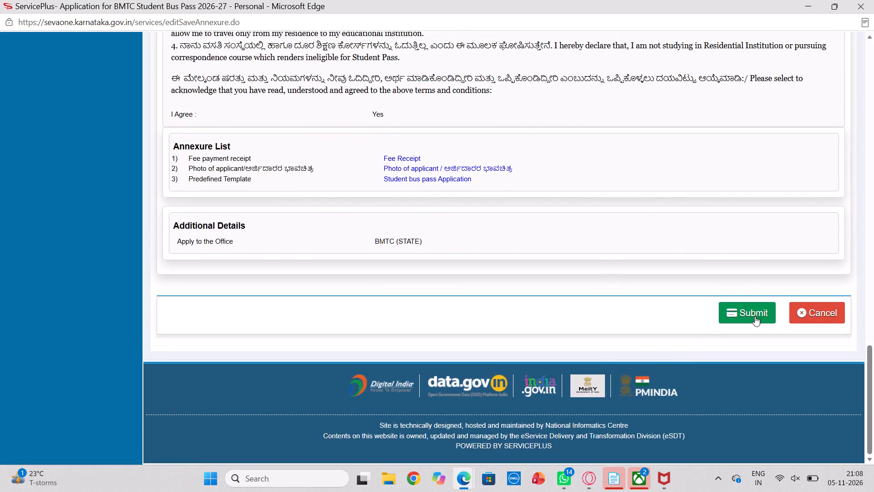
click(755, 315)
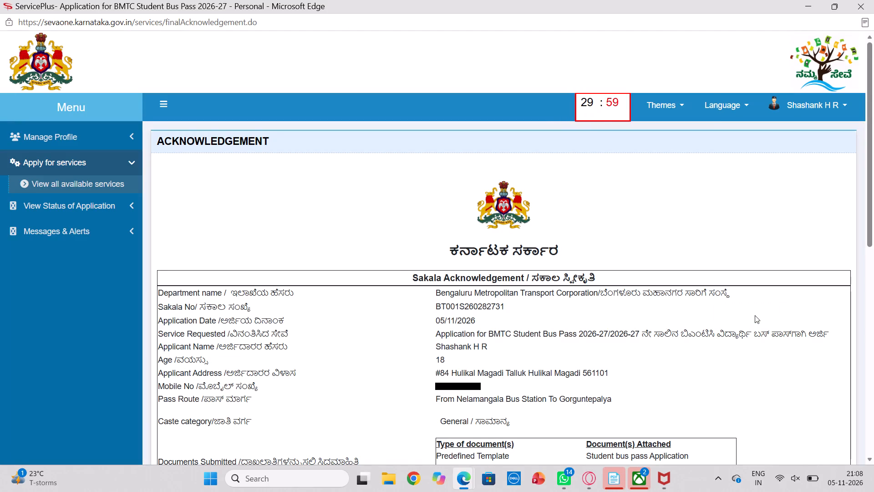
Export the Sakala Acknowledgement of the submitted application to PDF.
scroll(584, 279, down, 11)
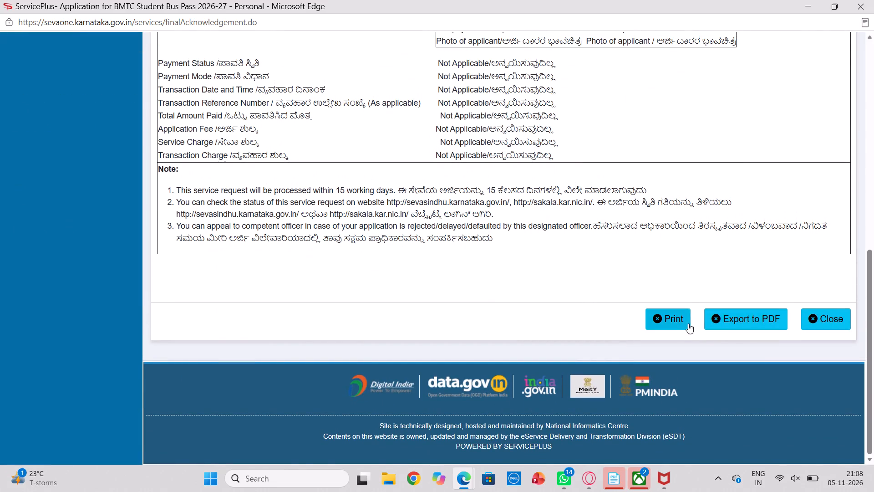
click(731, 327)
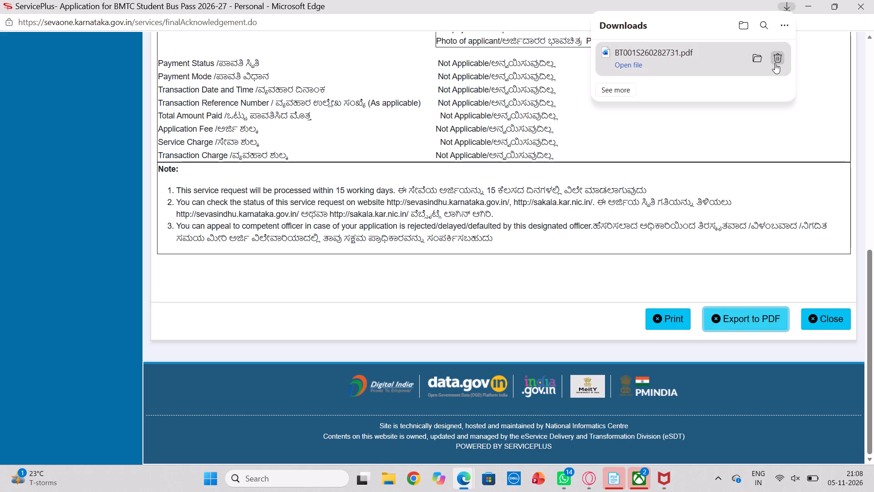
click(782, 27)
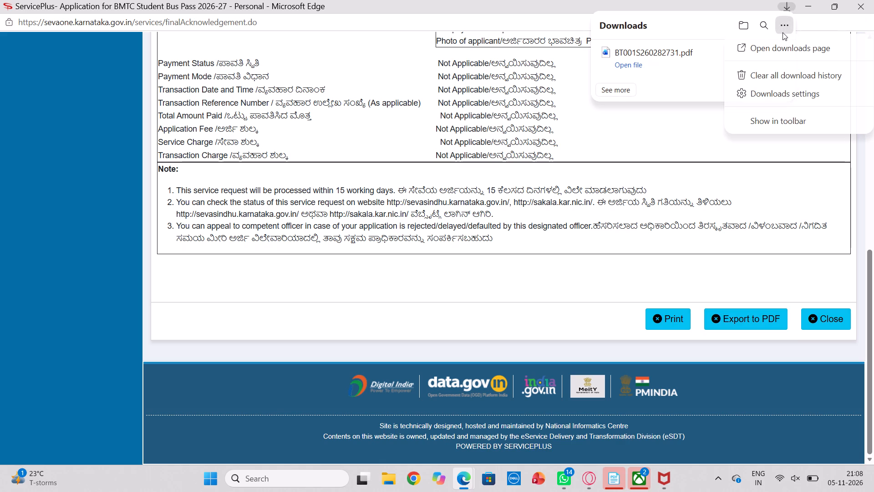
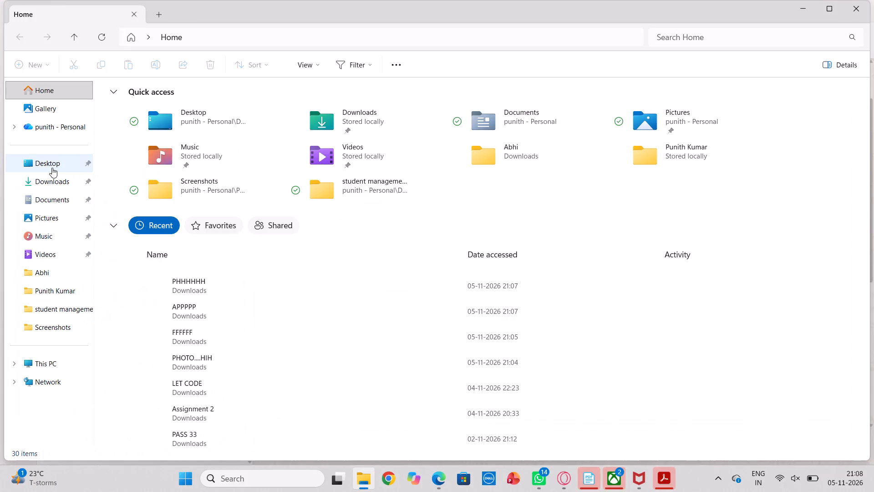
click(52, 168)
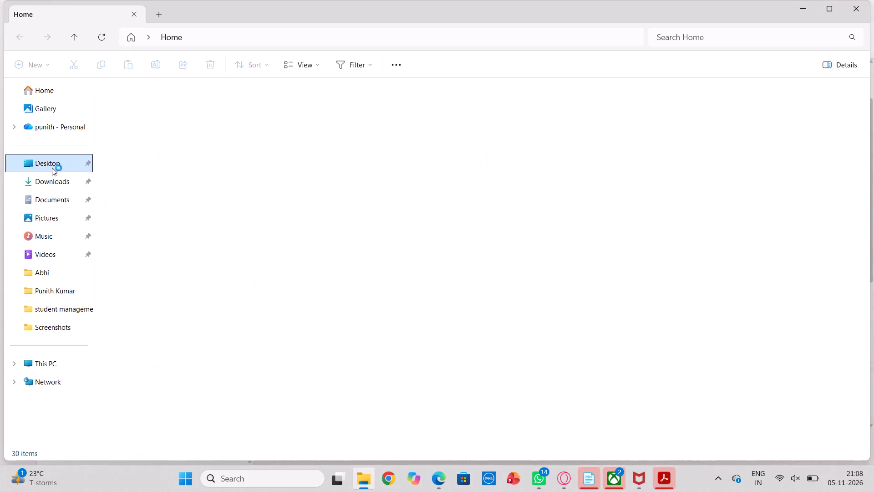
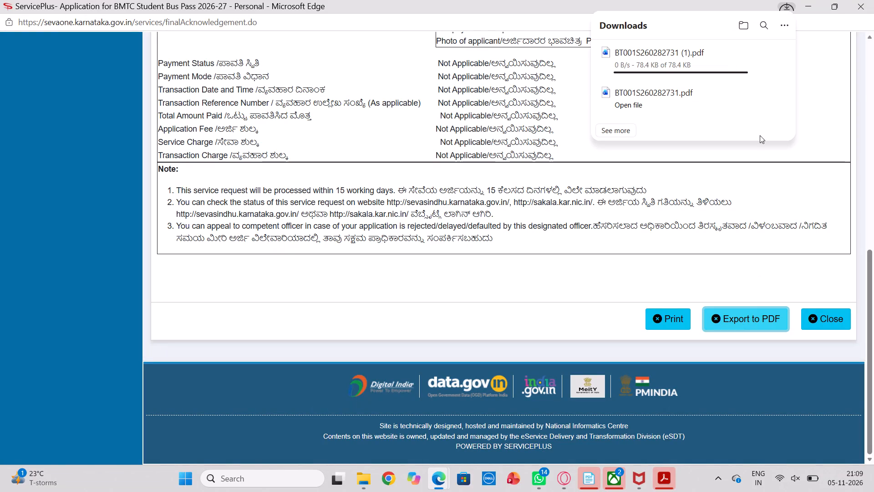
Show the newly exported acknowledgement PDF in the Downloads folder in File Explorer.
click(760, 59)
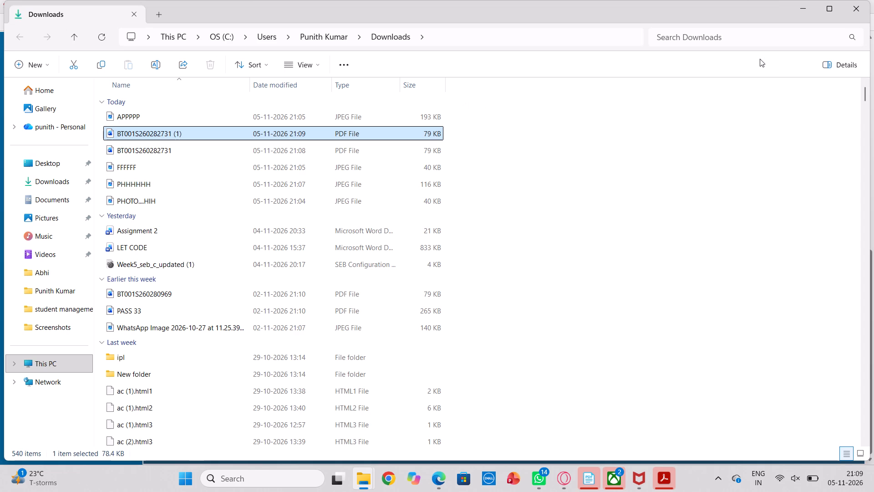
right_click(439, 128)
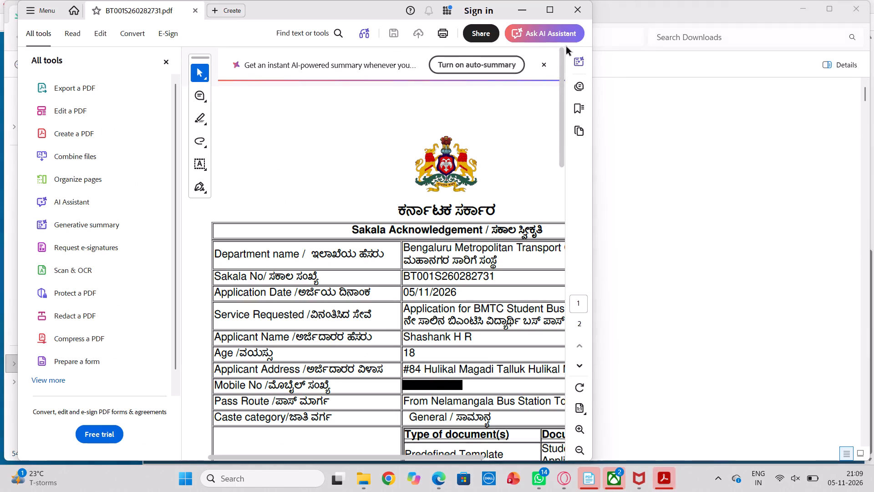
Close only the newest acknowledgement PDF in Adobe Acrobat and minimize the Acrobat window to return to the Downloads folder.
click(575, 3)
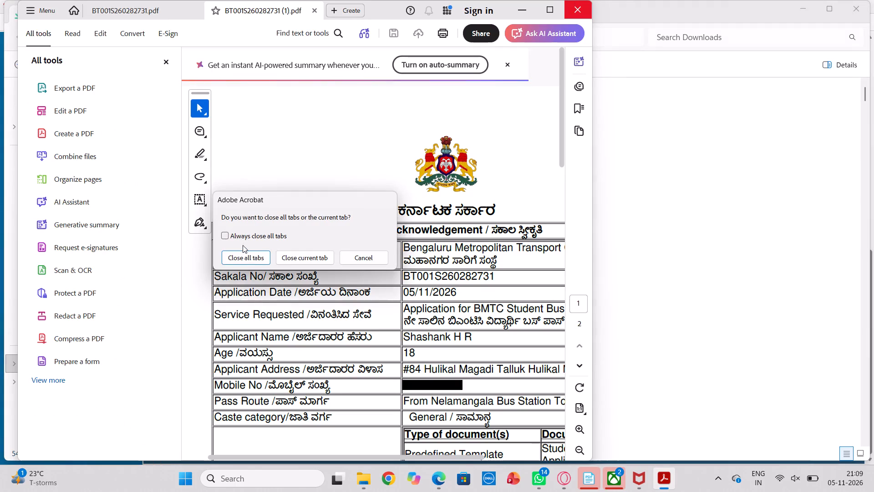
click(296, 253)
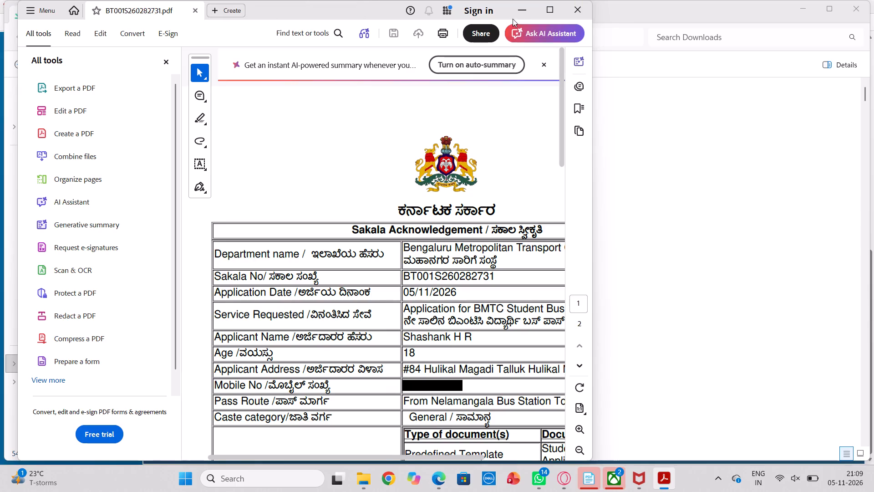
click(522, 10)
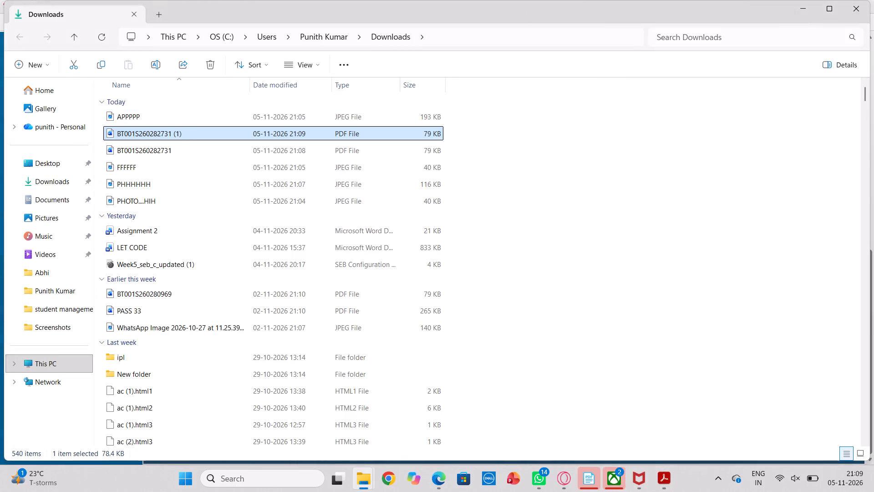
Share the newest acknowledgement PDF, the copy marked (1), from the Downloads folder using WhatsApp.
right_click(439, 129)
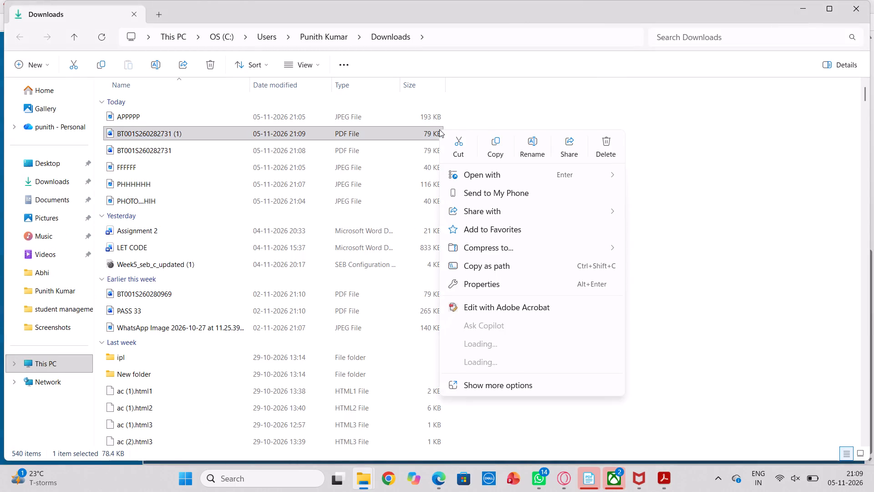
click(567, 143)
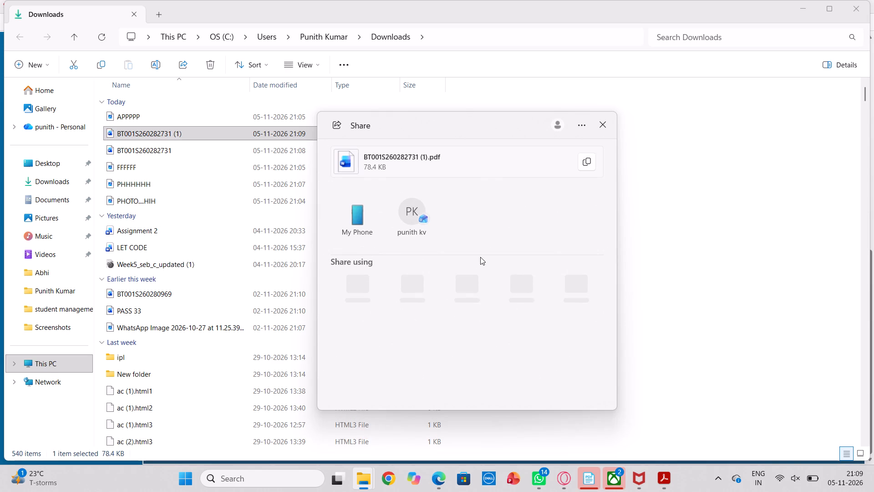
click(408, 289)
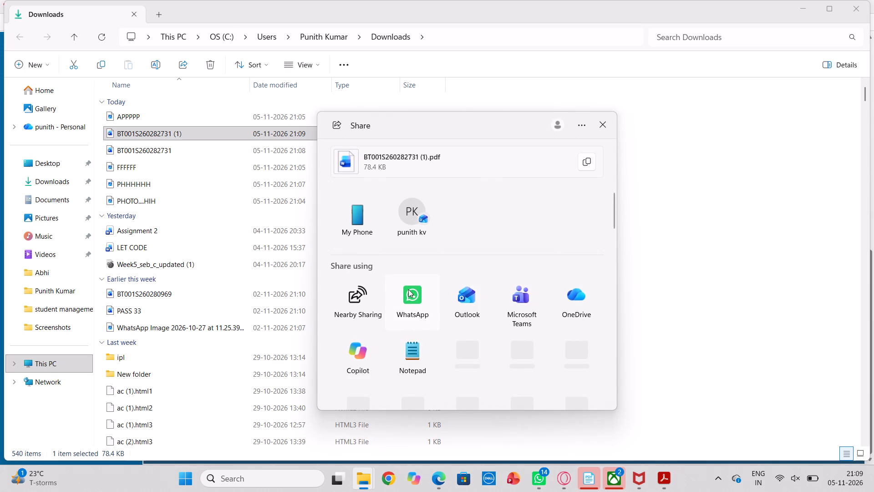
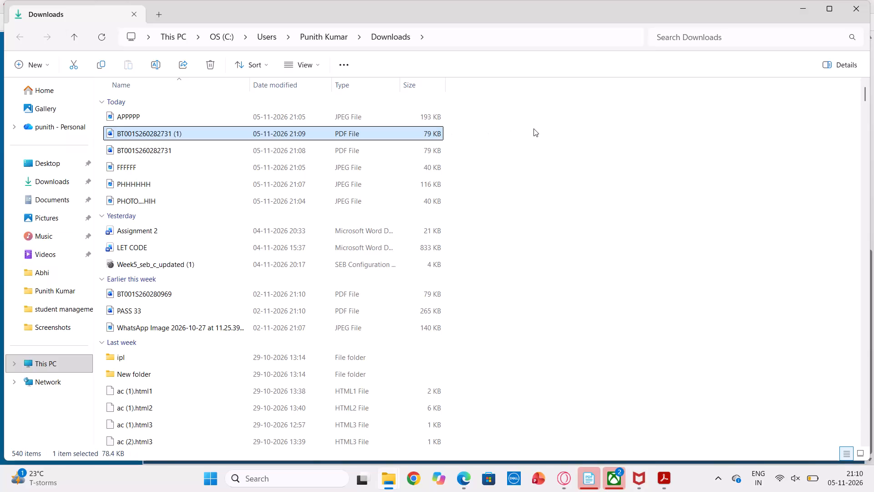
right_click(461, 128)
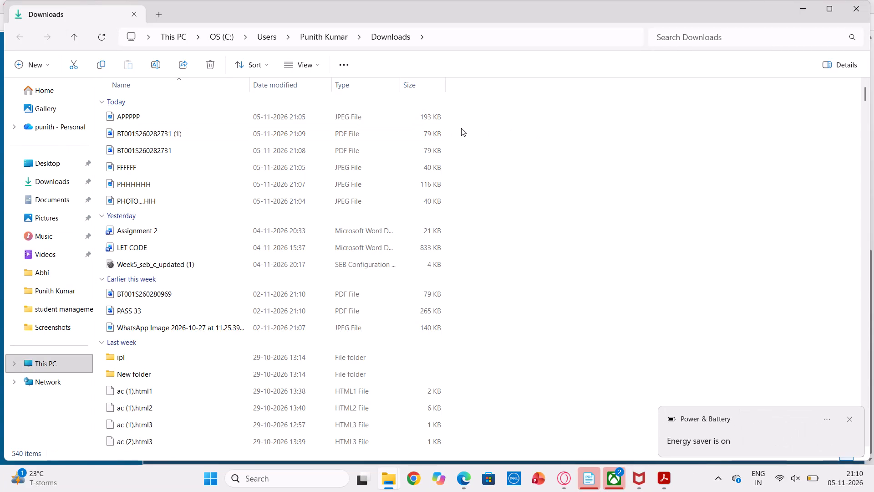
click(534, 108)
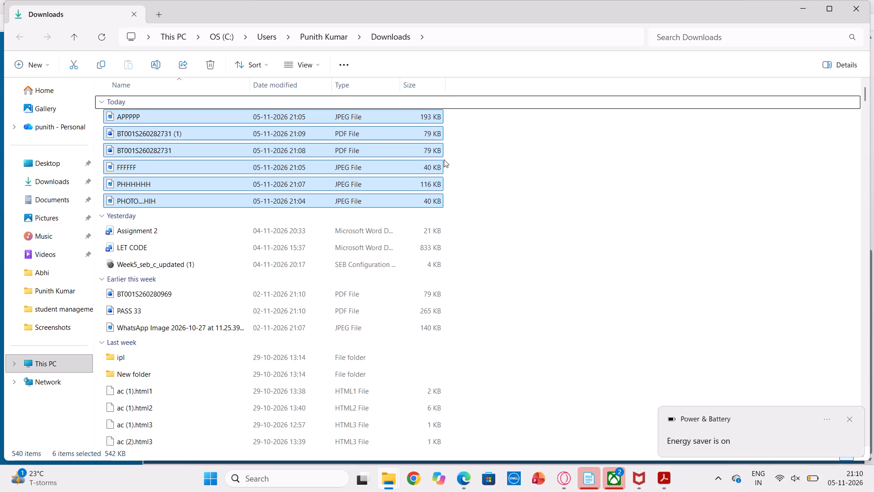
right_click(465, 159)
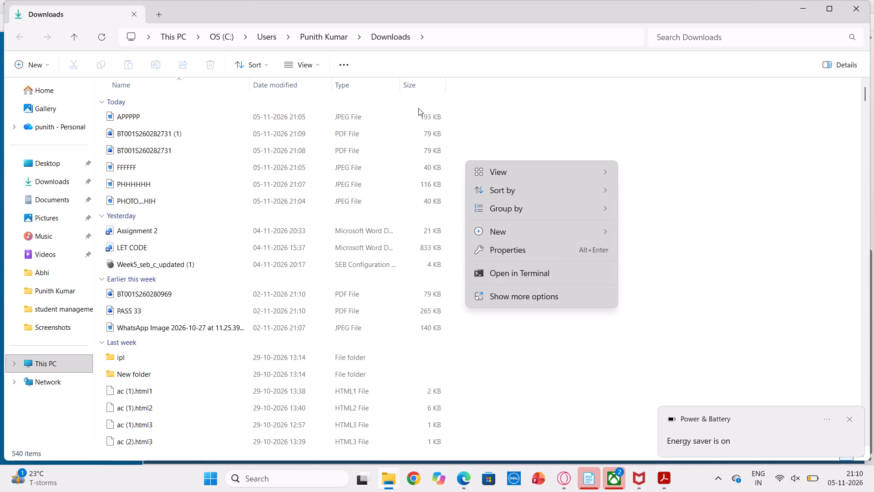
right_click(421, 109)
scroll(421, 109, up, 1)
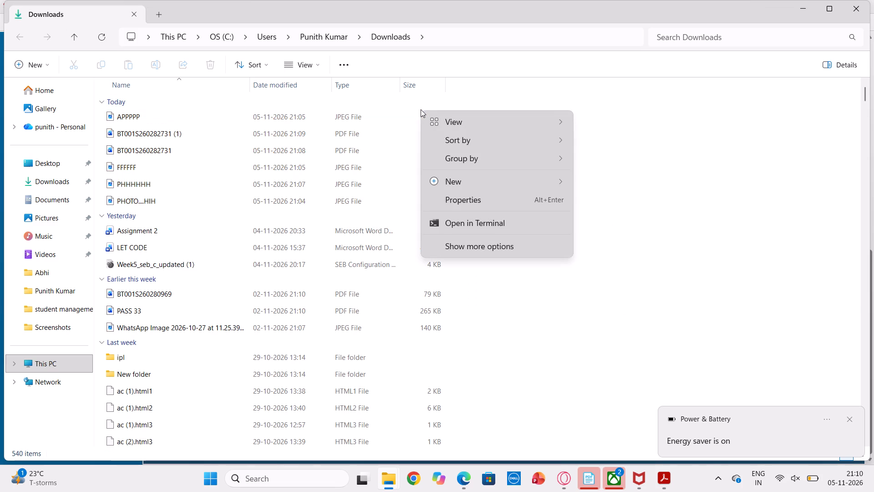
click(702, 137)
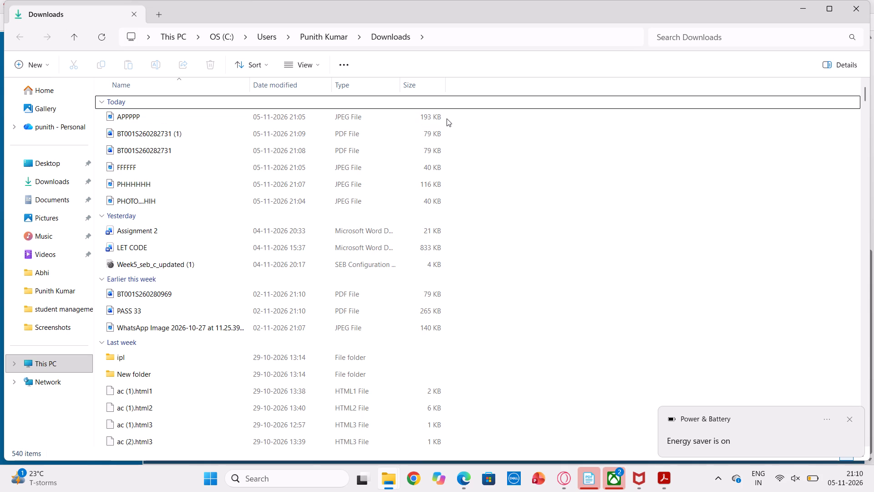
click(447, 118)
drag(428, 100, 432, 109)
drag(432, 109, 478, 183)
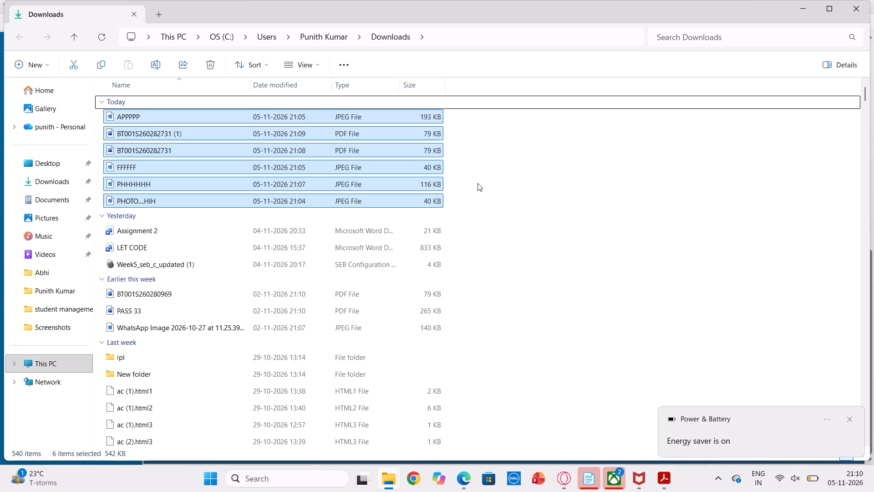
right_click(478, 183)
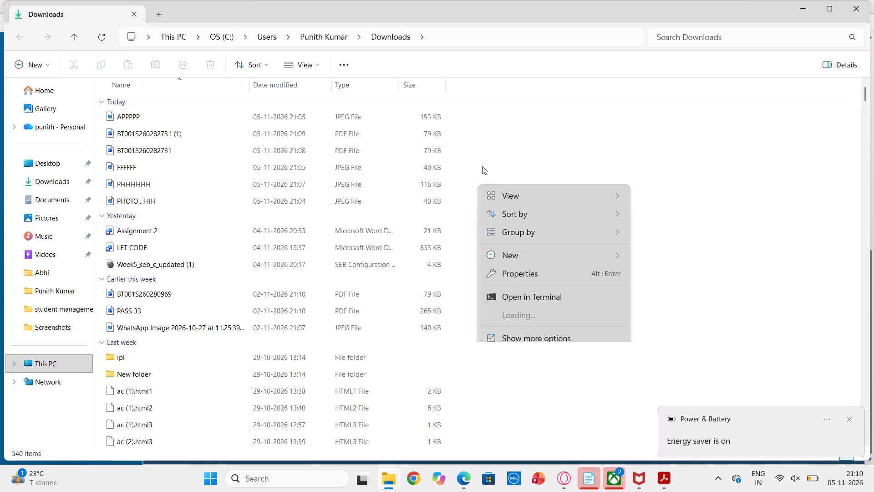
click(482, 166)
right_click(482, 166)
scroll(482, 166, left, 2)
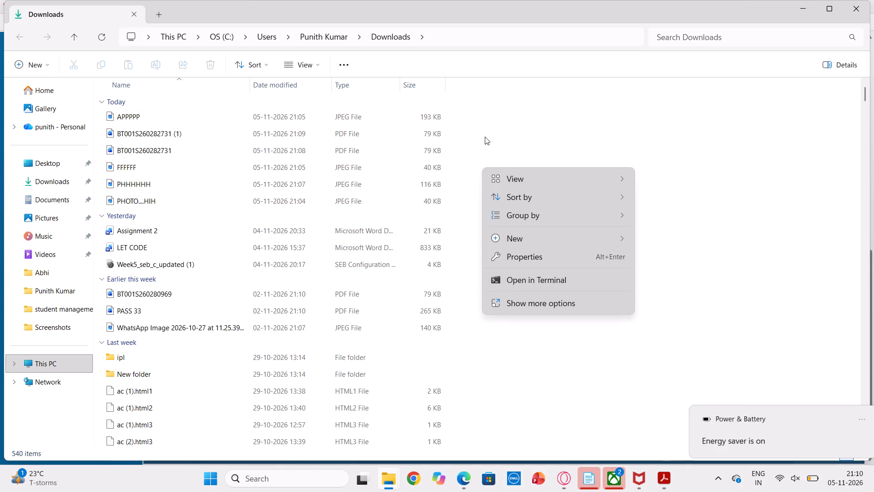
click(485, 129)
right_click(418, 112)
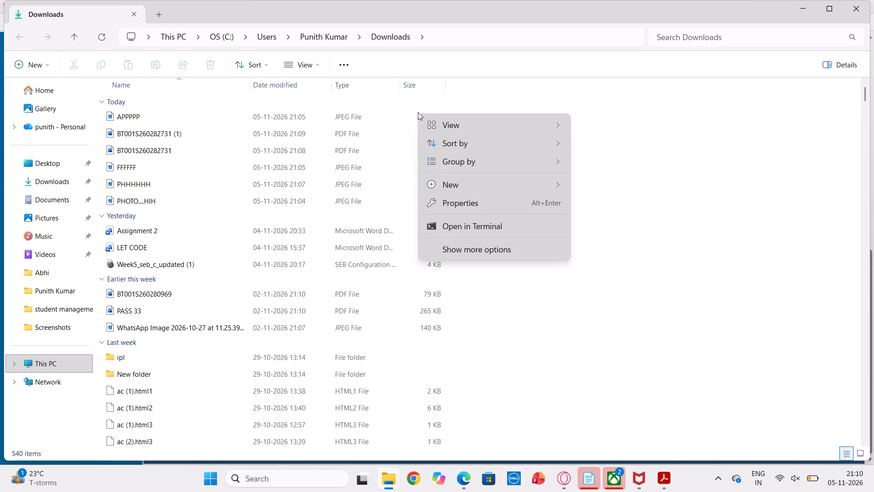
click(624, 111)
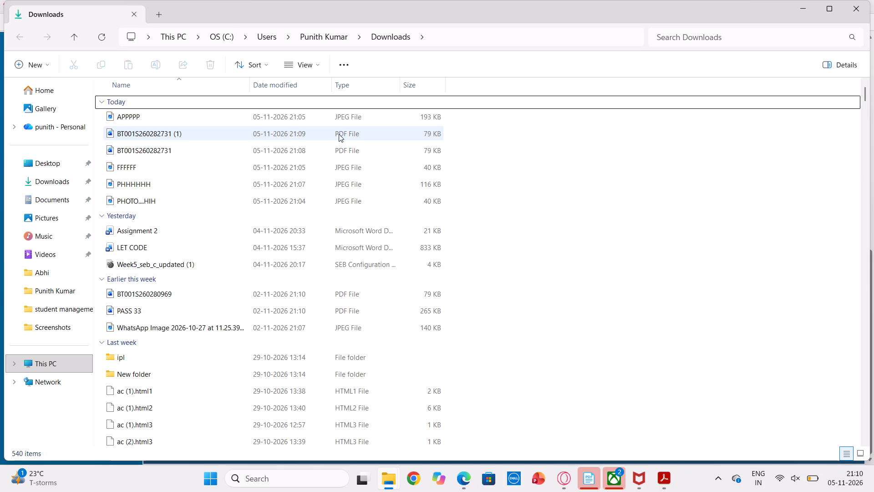
Delete the APPPPP JPEG from today's files in the Downloads folder.
click(342, 119)
right_click(342, 119)
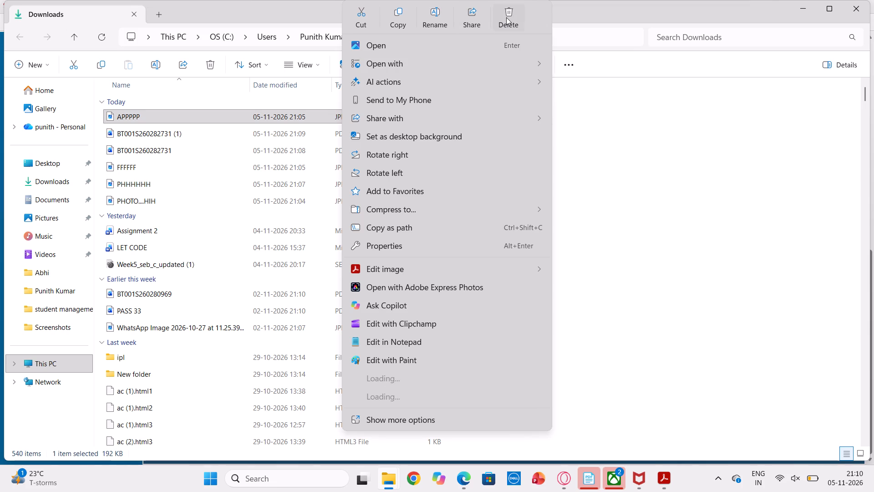
click(506, 17)
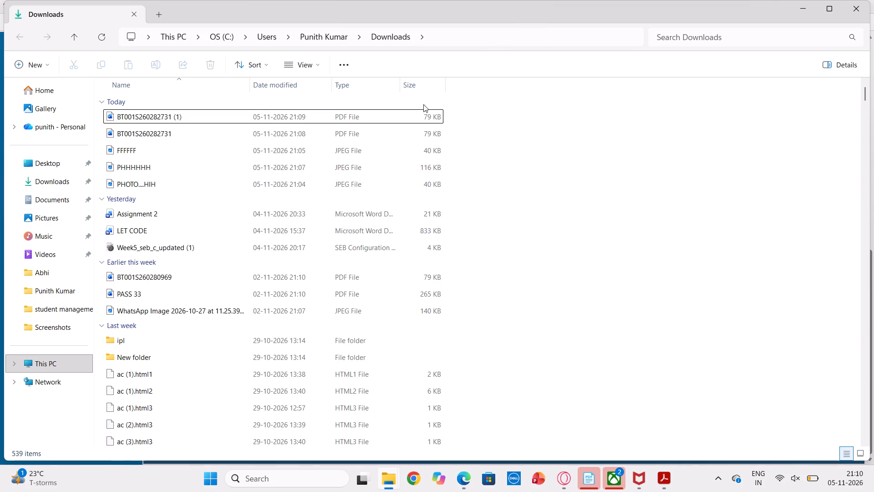
Delete today's acknowledgement PDF copy marked (1) from the Downloads folder.
right_click(423, 119)
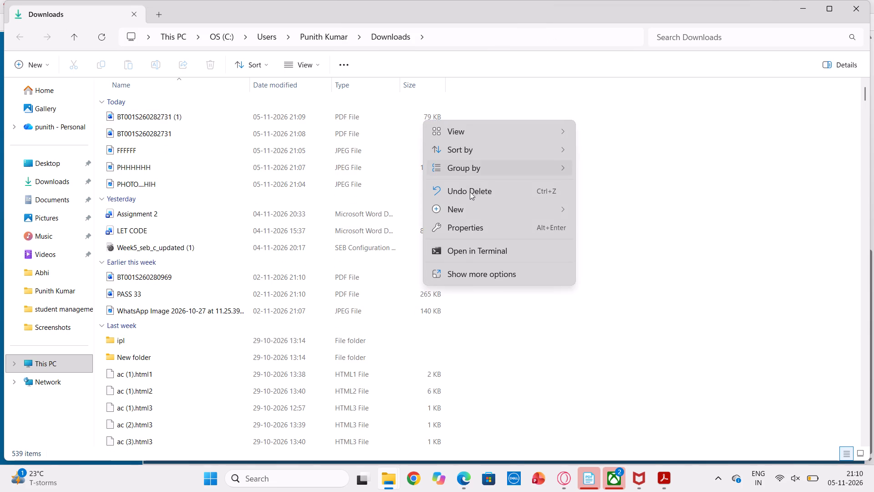
click(353, 118)
right_click(353, 118)
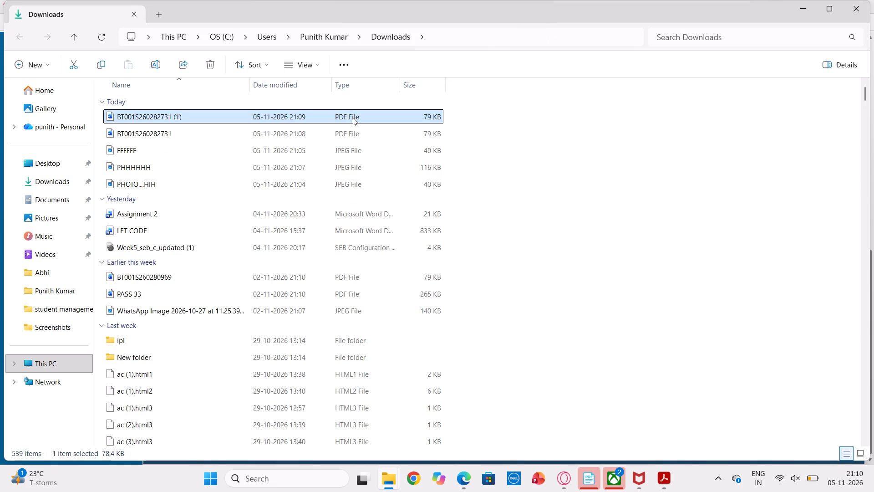
click(529, 132)
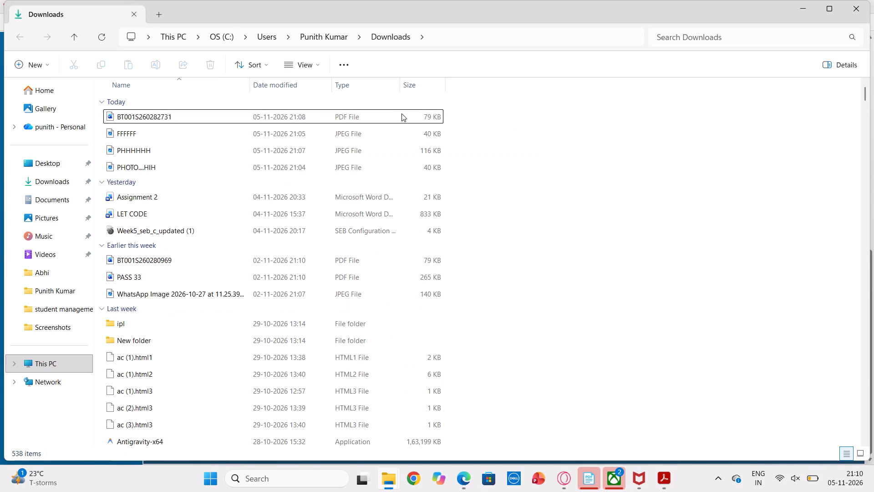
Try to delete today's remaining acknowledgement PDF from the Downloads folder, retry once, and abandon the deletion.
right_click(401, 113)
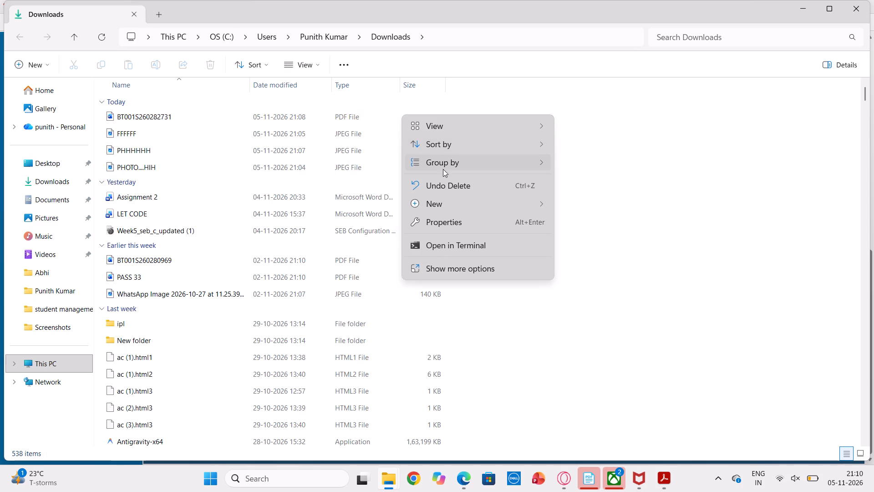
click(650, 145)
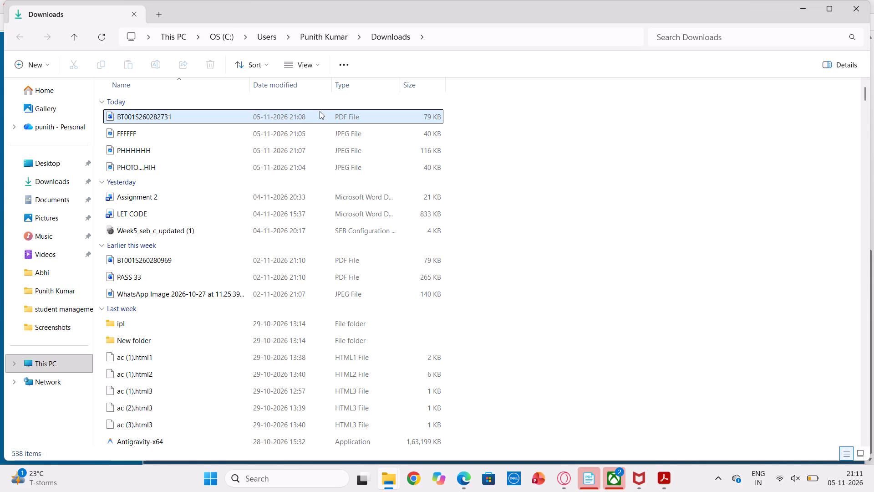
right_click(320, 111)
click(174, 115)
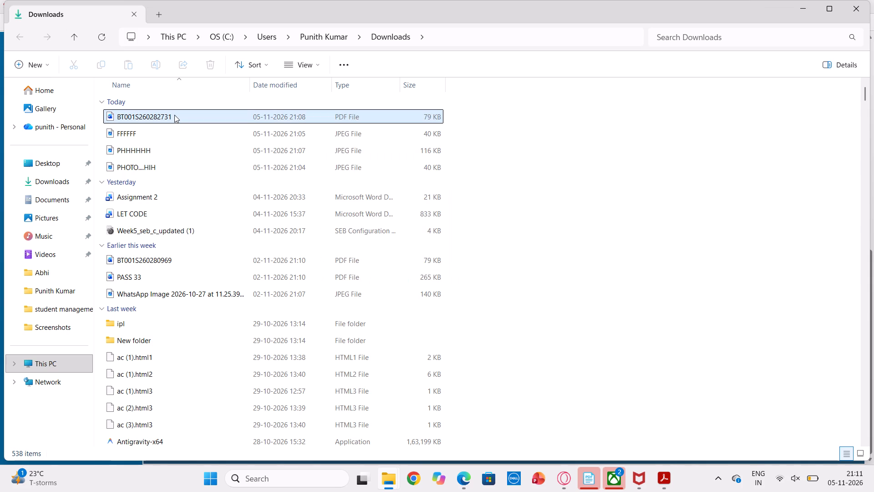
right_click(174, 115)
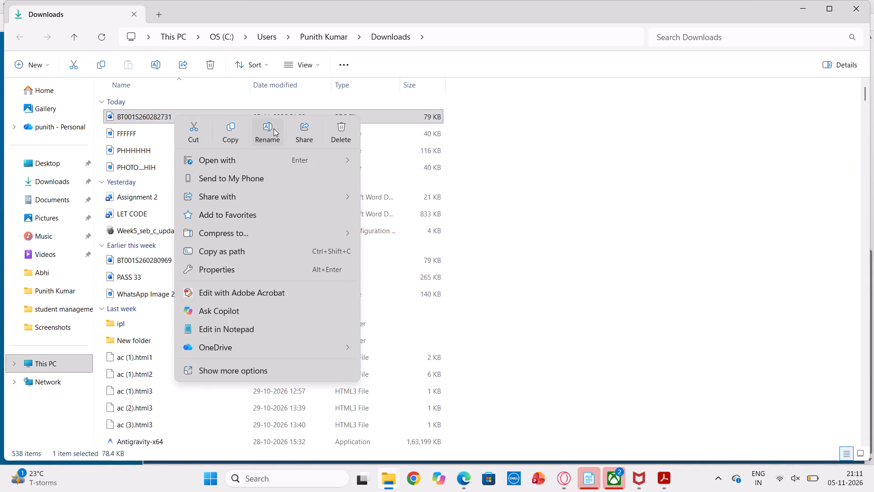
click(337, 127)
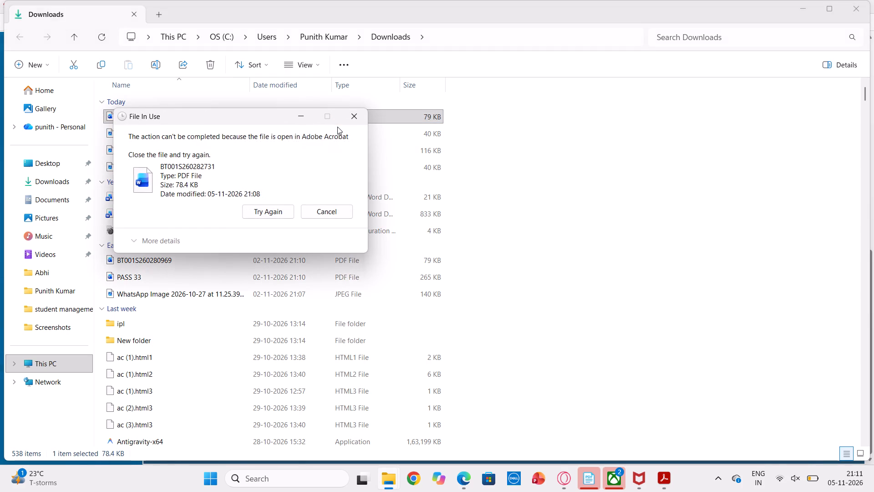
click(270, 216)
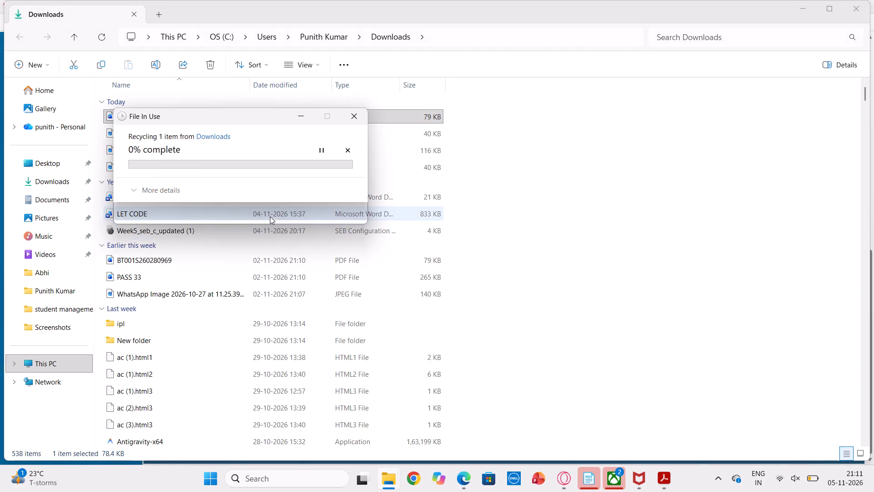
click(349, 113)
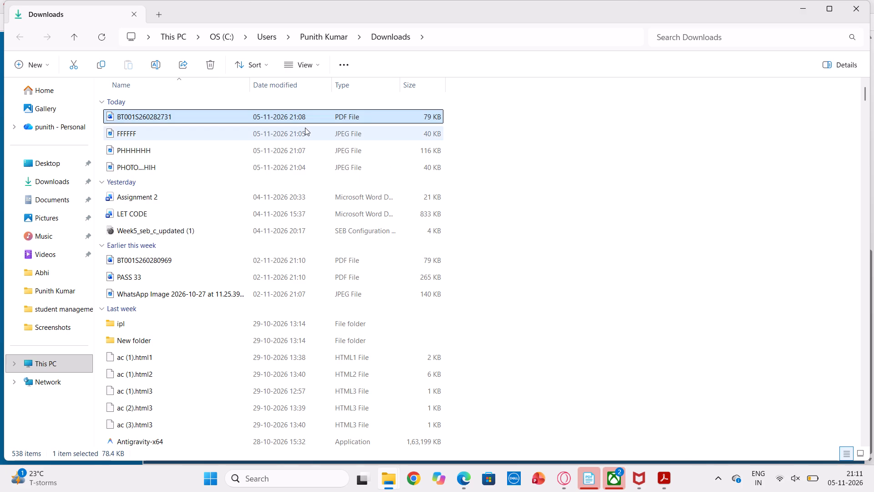
Delete today's three remaining JPEG images, FFFFFF, PHHHHHH and PHOTO....HIH, from the Downloads folder.
click(305, 128)
right_click(305, 128)
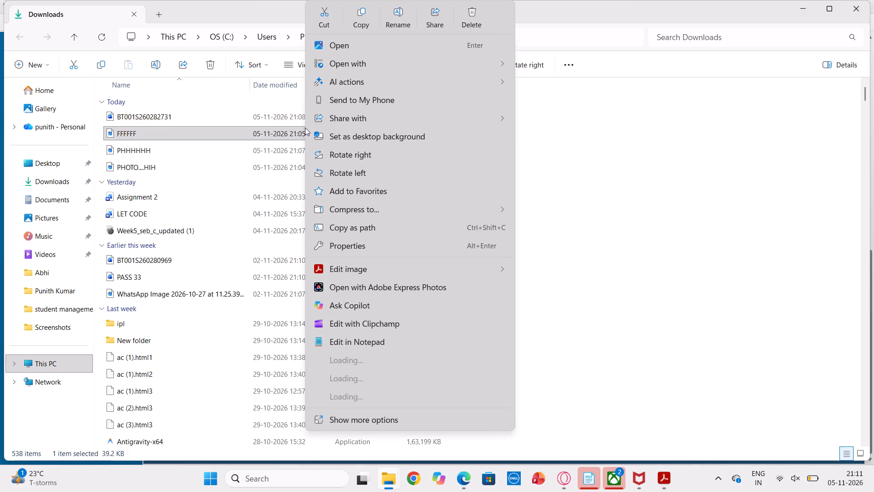
click(464, 15)
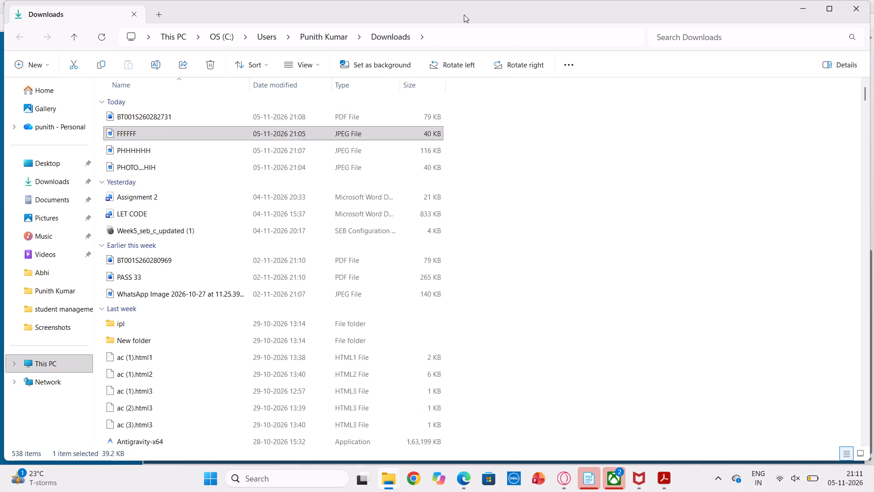
right_click(225, 137)
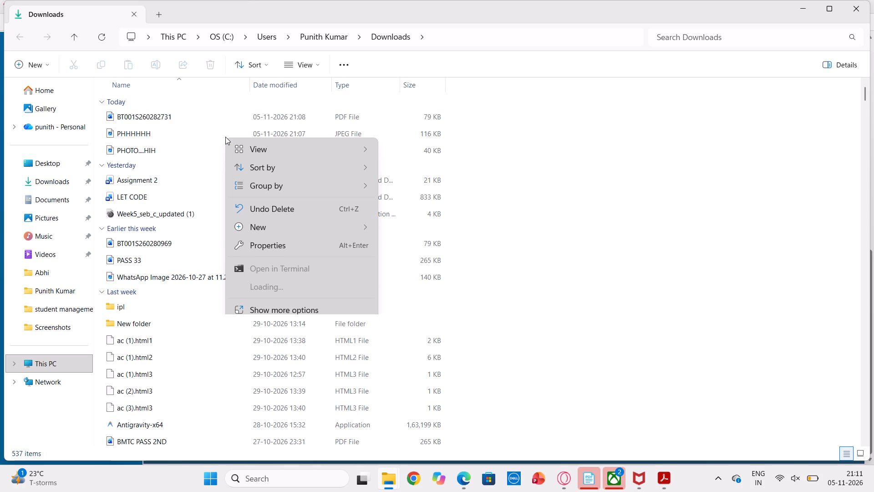
click(205, 136)
right_click(205, 136)
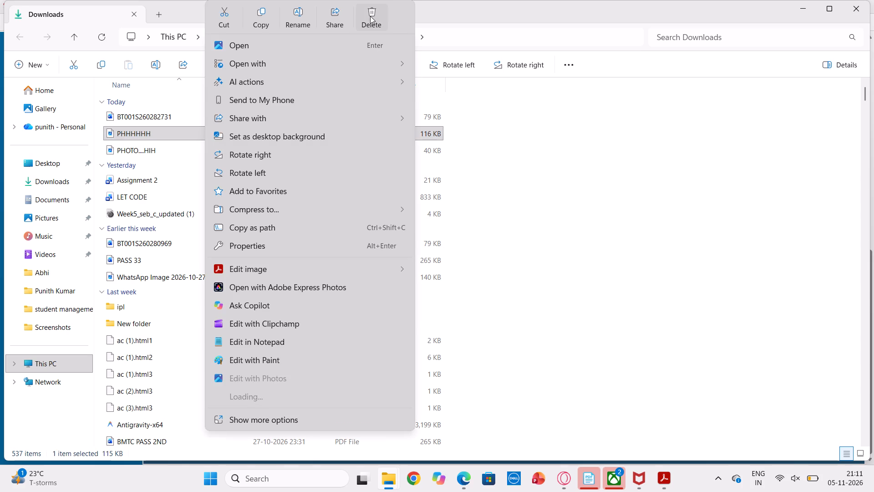
click(370, 16)
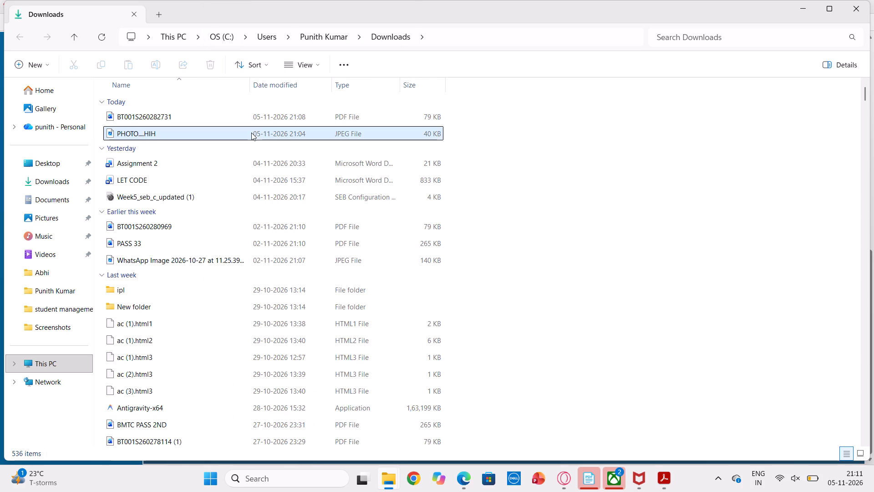
right_click(251, 133)
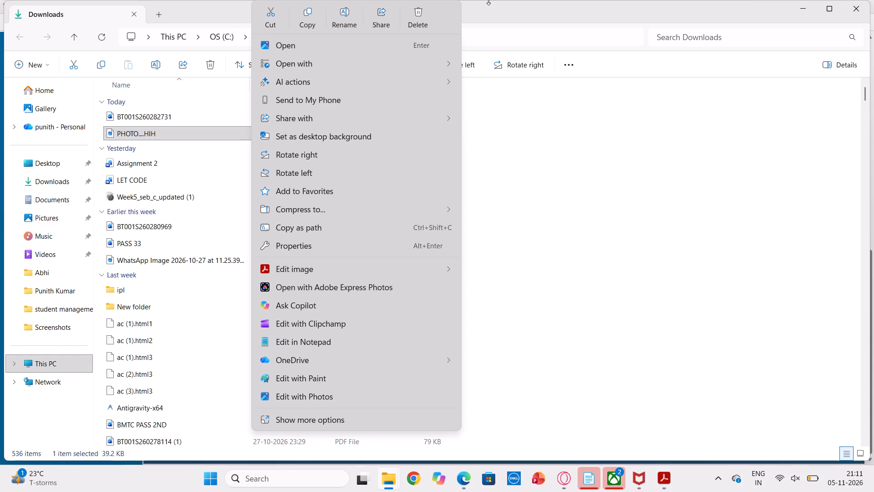
click(411, 5)
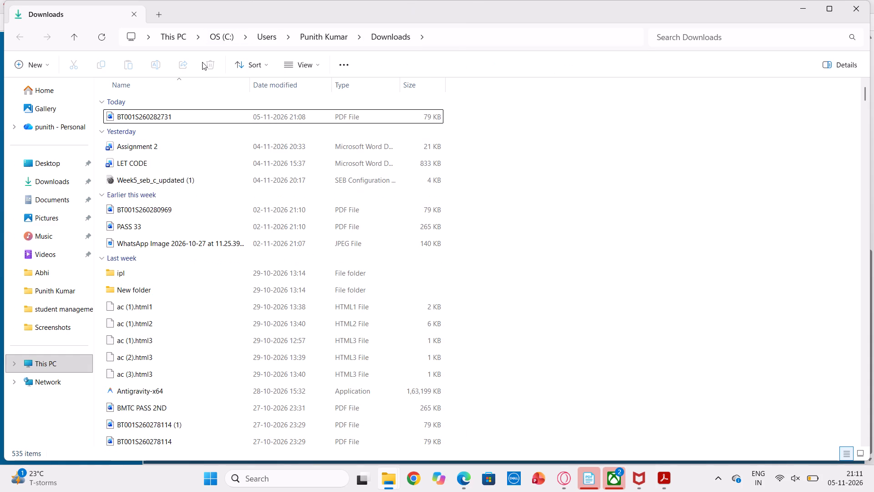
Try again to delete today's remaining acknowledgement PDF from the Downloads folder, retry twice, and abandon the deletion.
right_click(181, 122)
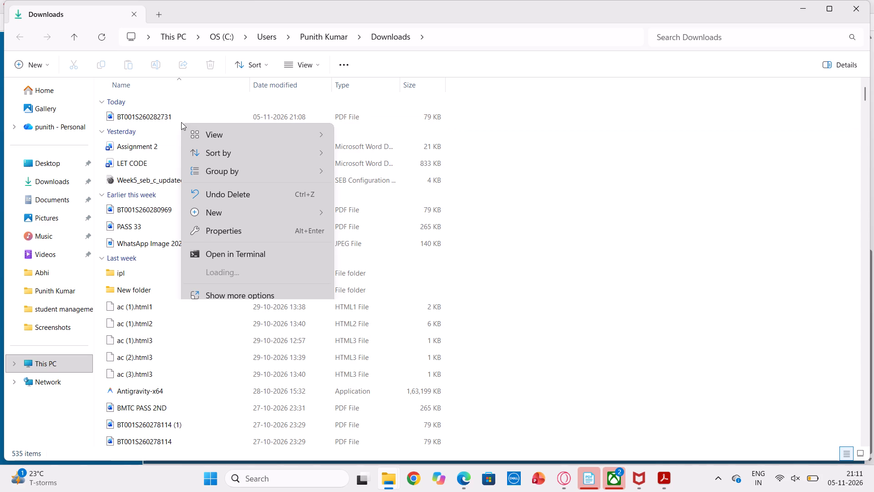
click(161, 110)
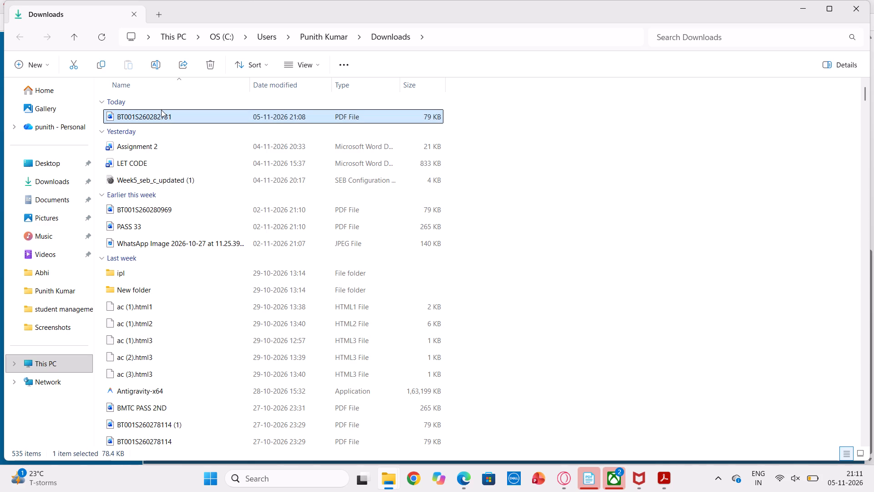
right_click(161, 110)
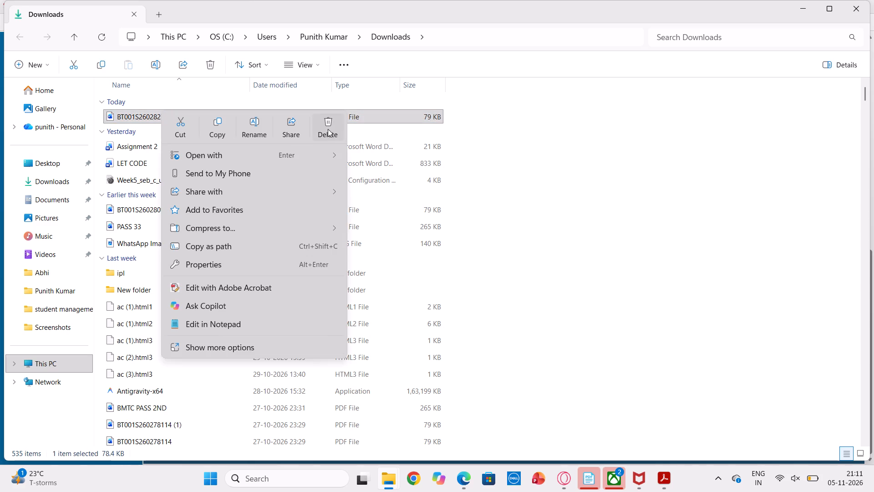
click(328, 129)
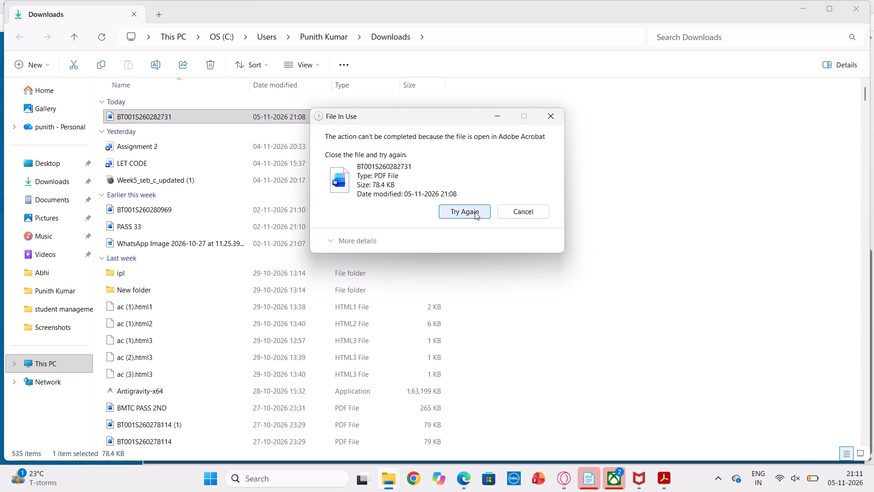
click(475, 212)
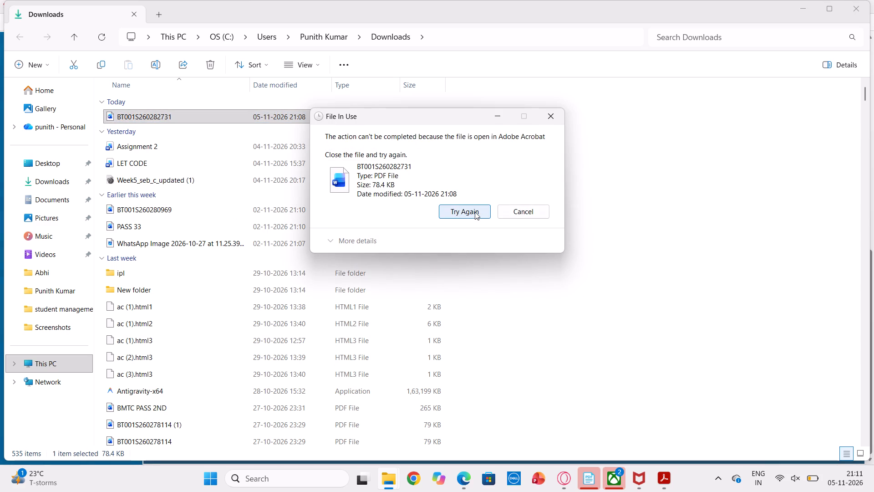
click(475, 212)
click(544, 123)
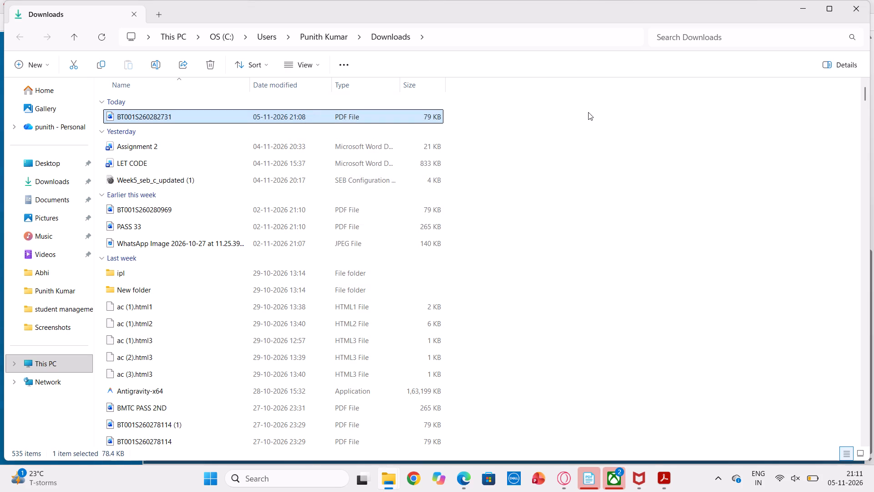
Close the open File Explorer windows, the Seva One acknowledgement window and the Microsoft Edge browser.
click(873, 0)
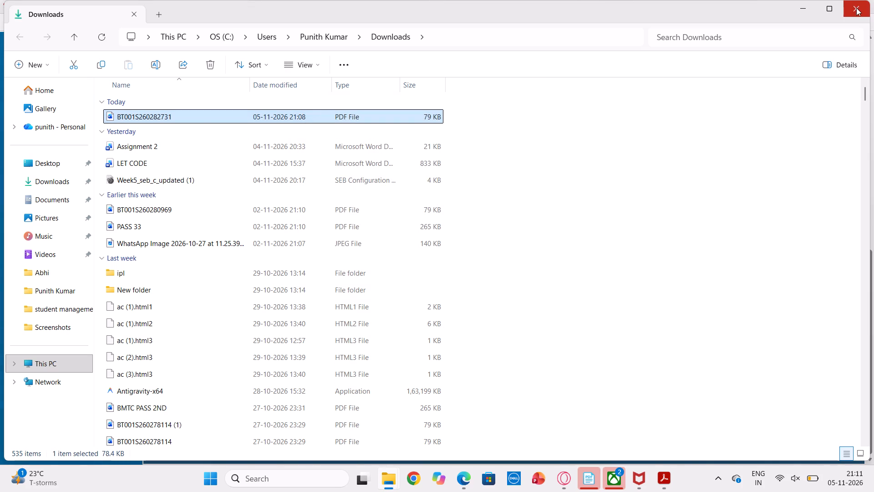
click(856, 8)
click(856, 8)
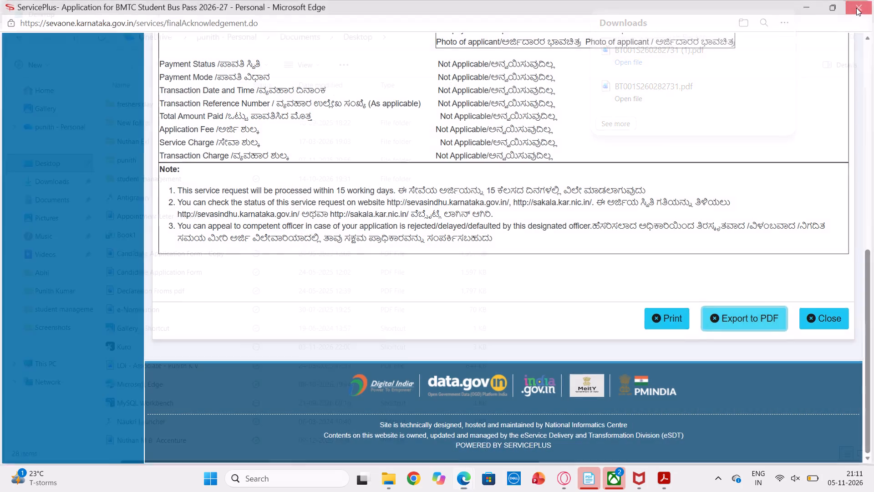
click(856, 8)
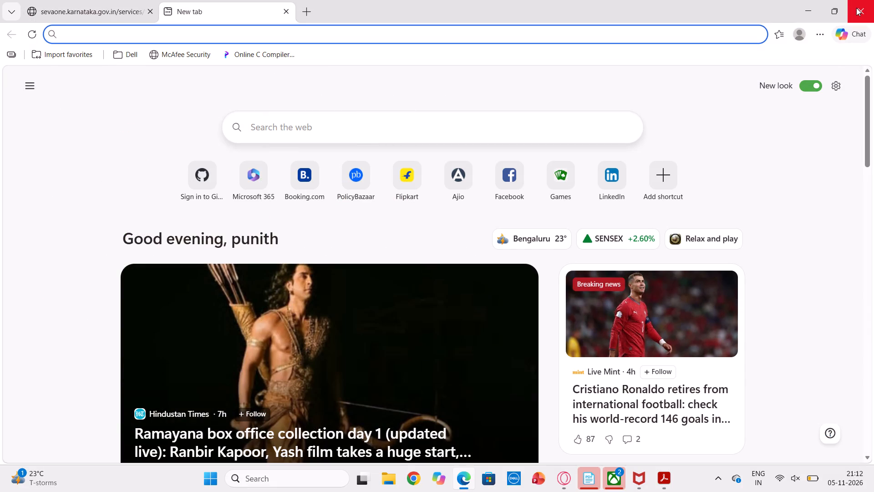
click(856, 8)
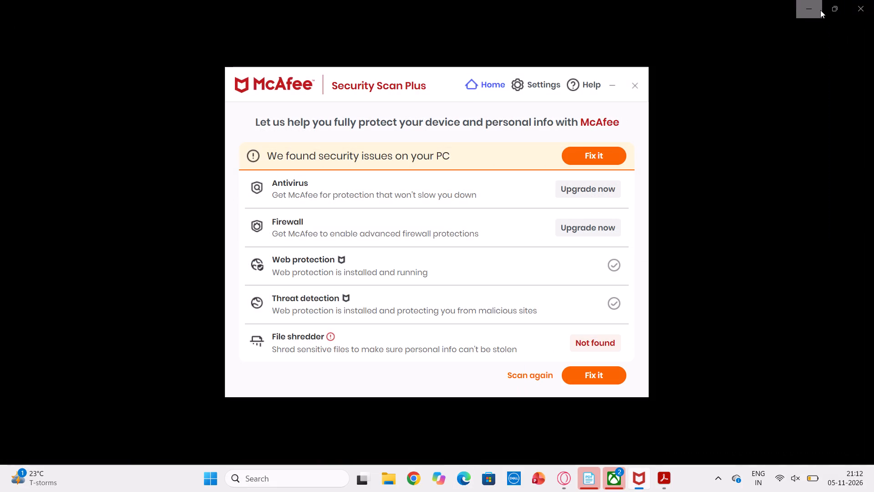
Clear the desktop by closing McAfee Security Scan Plus, minimising Xbox, skipping the McAfee protection notice and dismissing the PDF Editor error.
click(640, 83)
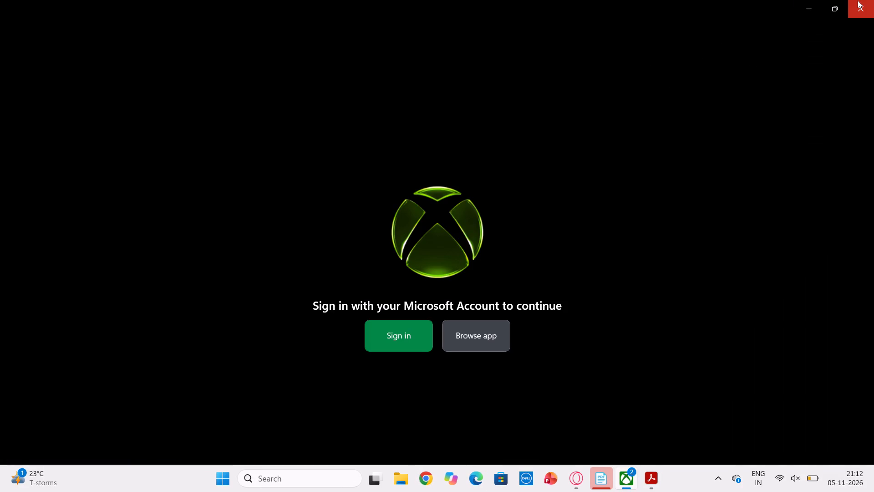
click(818, 1)
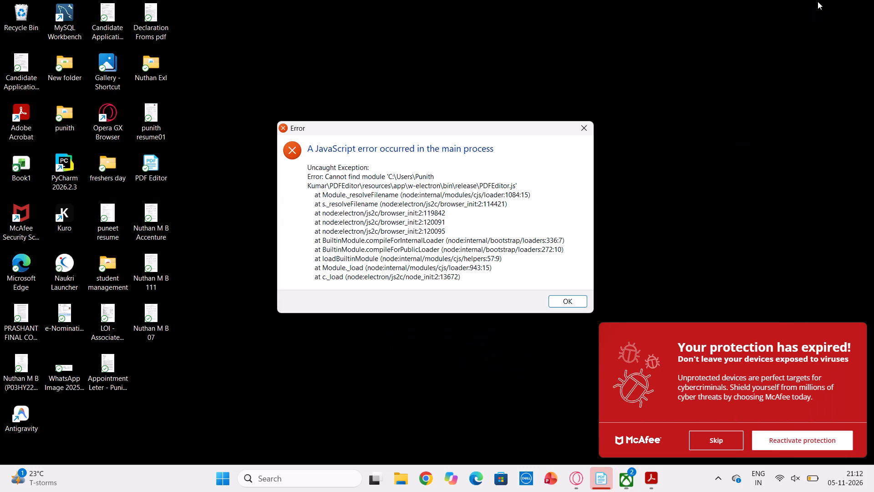
click(731, 441)
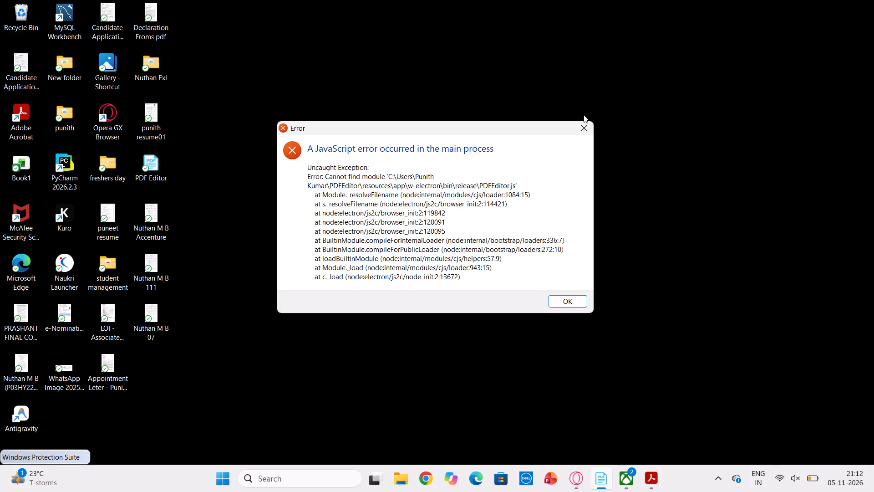
click(584, 125)
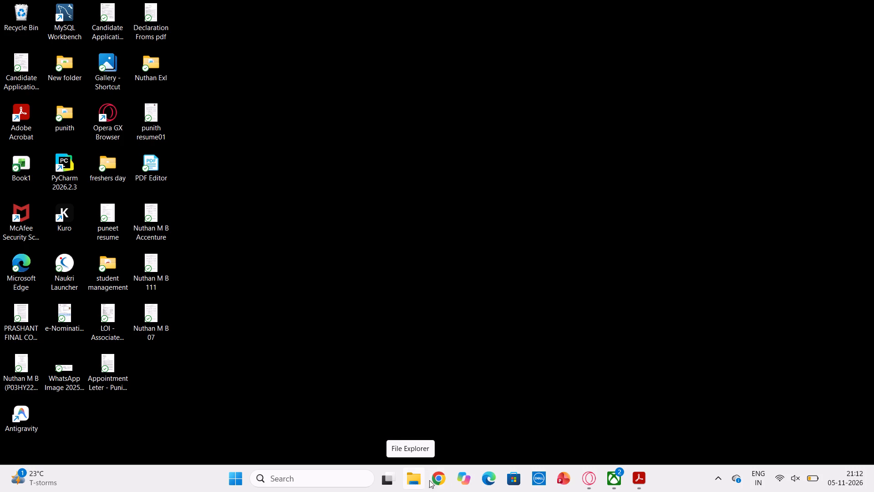
Switch to Google Chrome and open a browser window with the Rakesh profile.
click(447, 480)
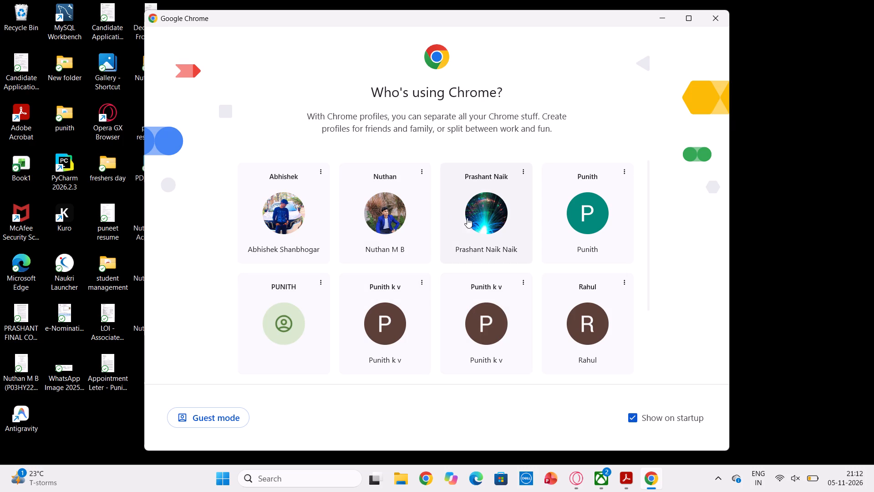
scroll(539, 284, down, 2)
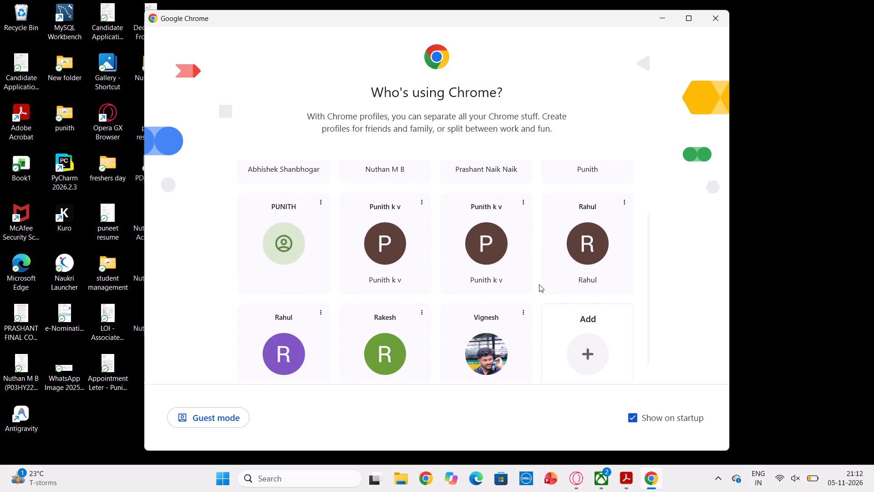
click(373, 371)
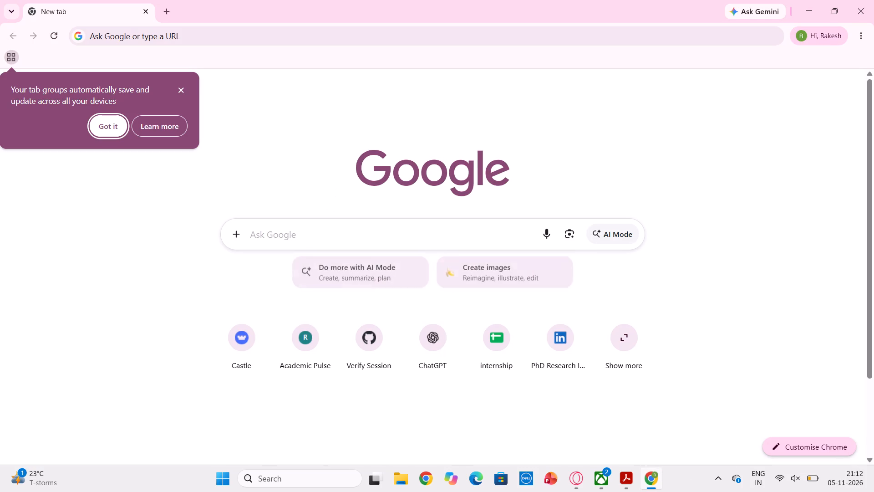
Search Google for "whatsapp web" from the new tab page.
click(329, 229)
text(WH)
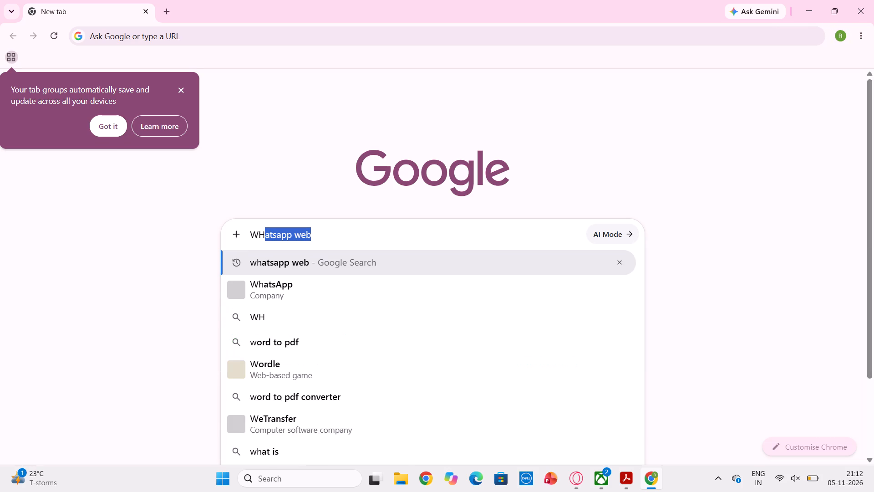